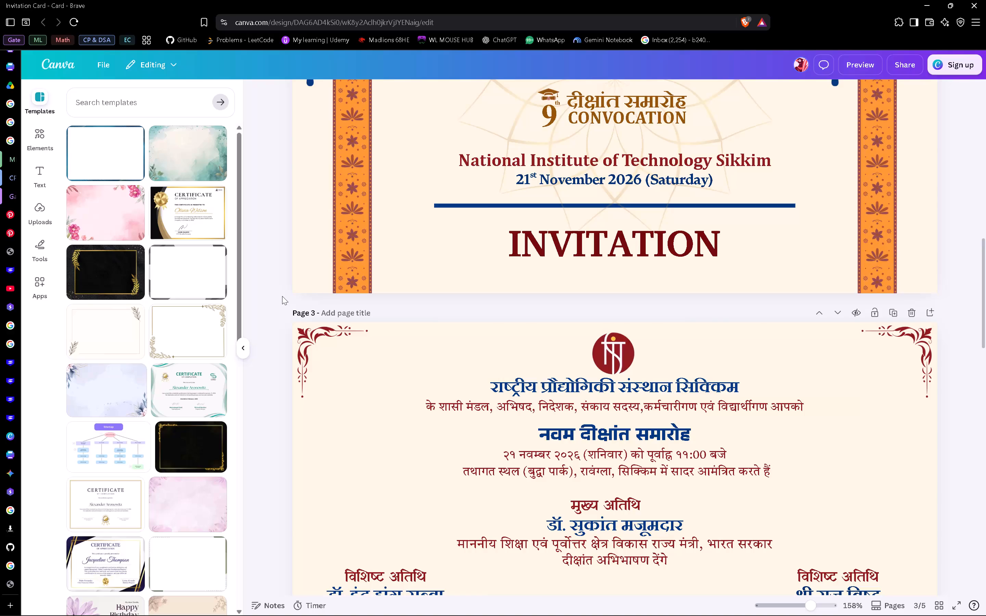
scroll(282, 296, "up", 4)
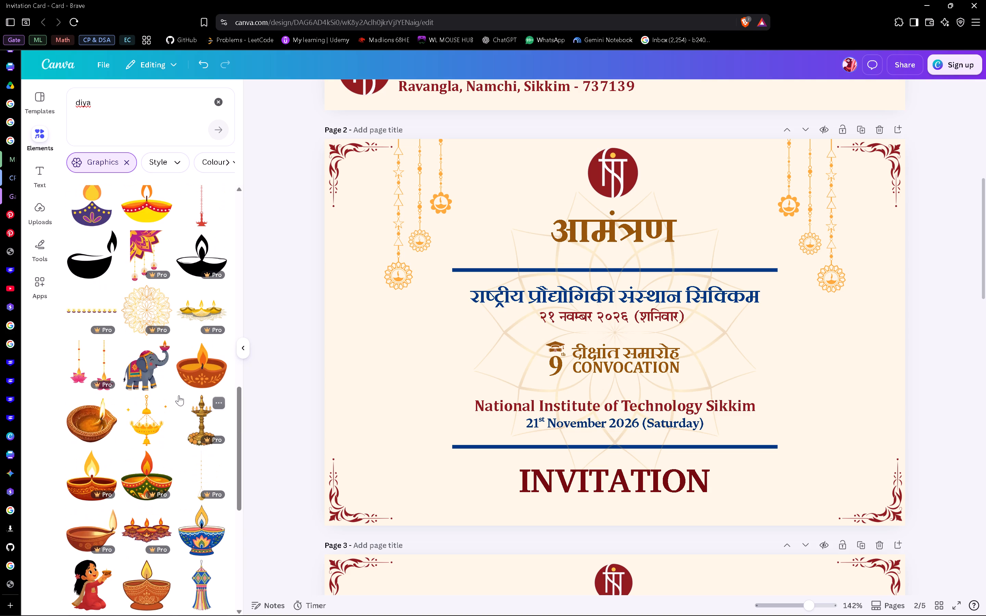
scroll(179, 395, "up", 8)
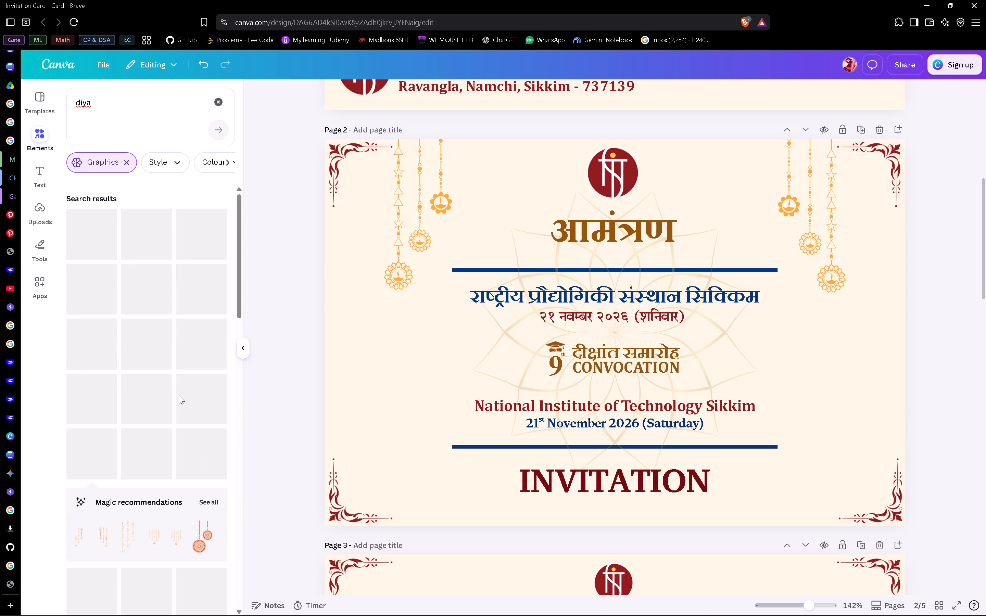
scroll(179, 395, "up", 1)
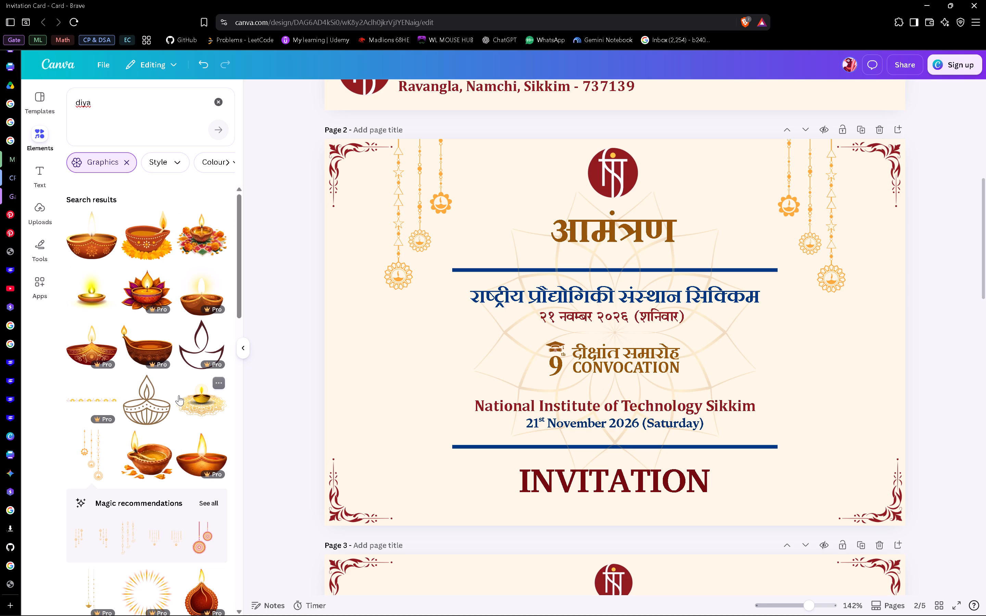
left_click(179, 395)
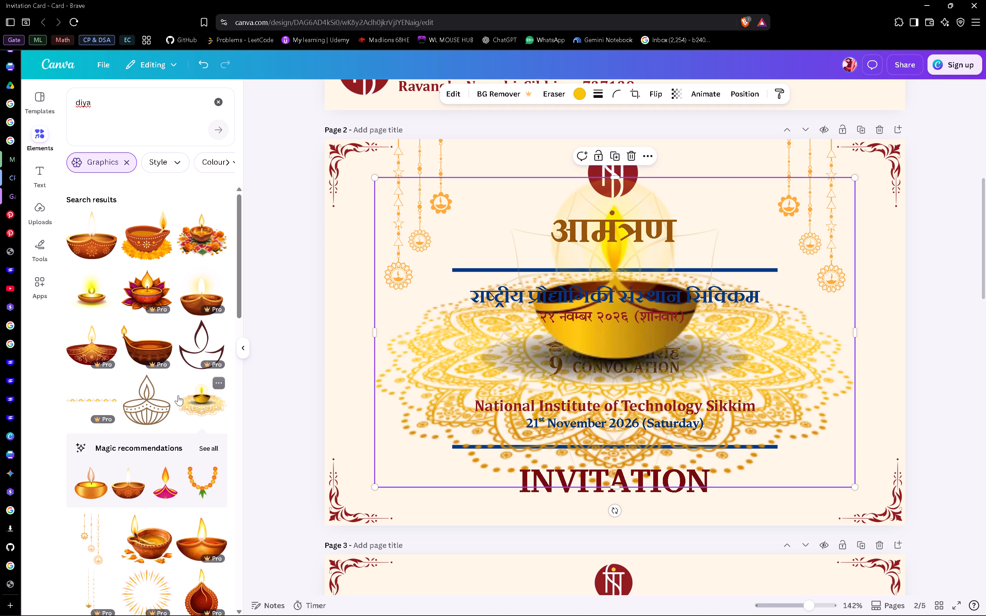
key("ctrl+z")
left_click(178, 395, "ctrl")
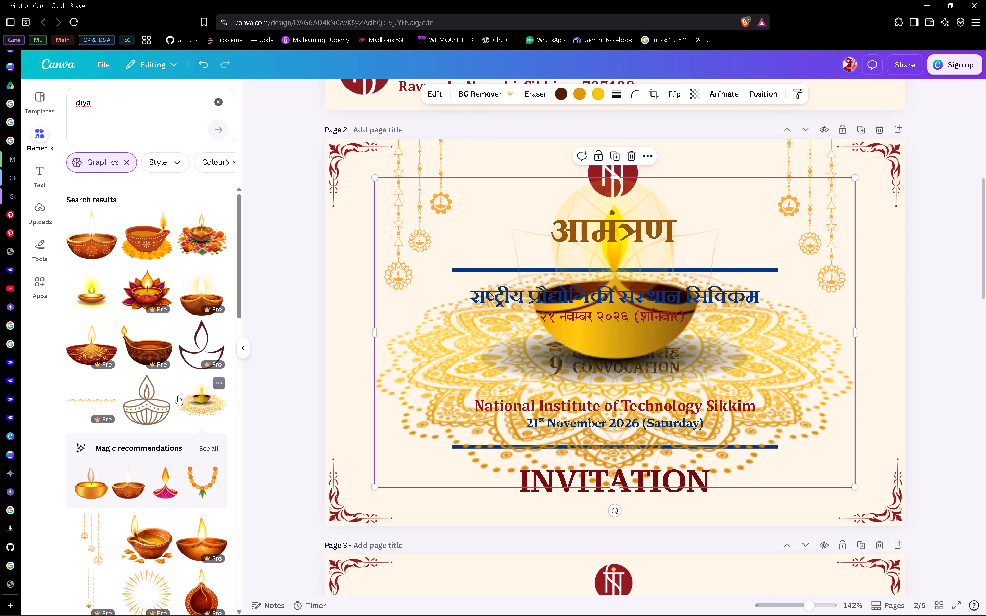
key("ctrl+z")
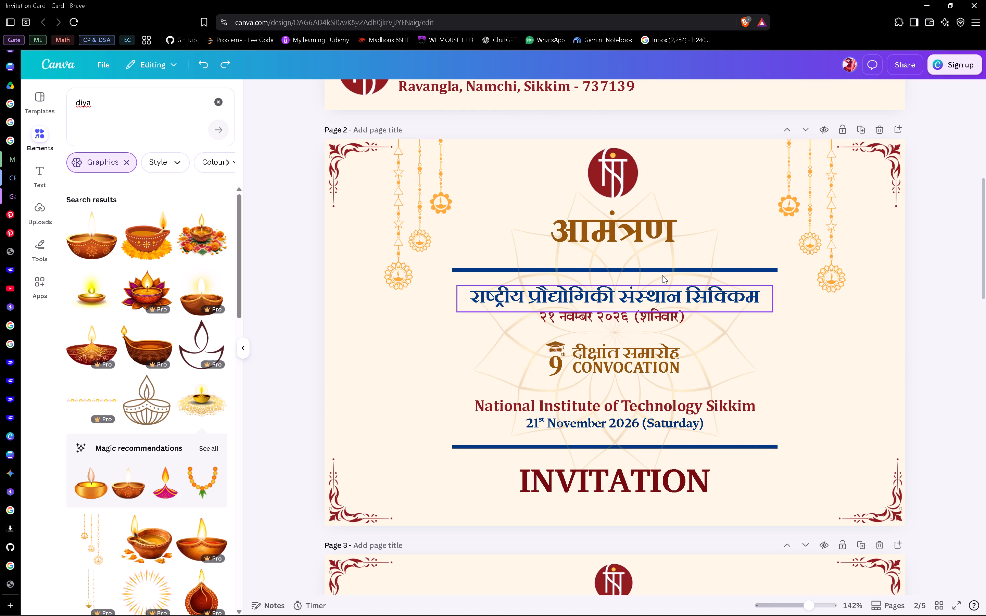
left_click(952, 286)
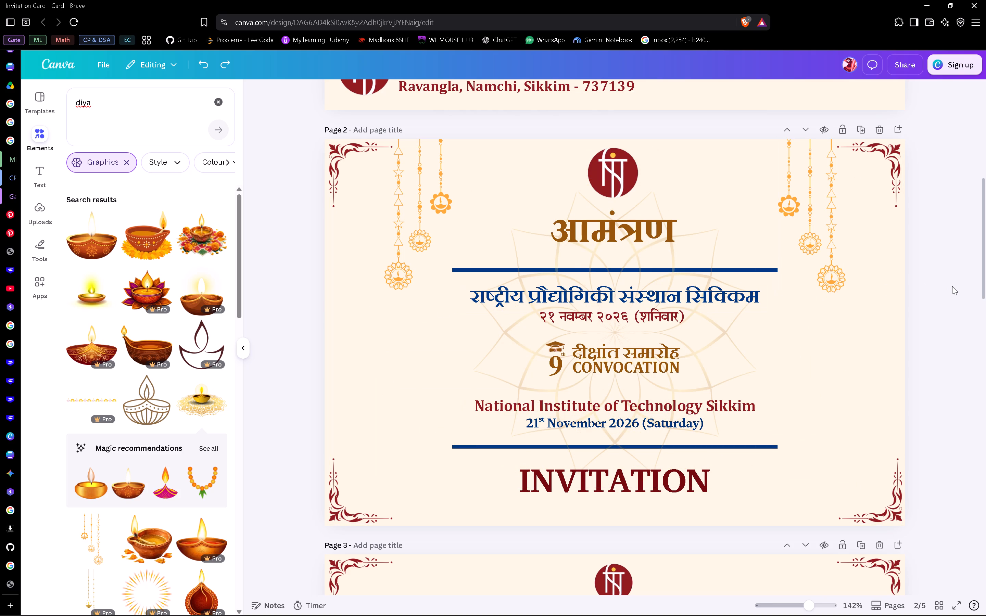
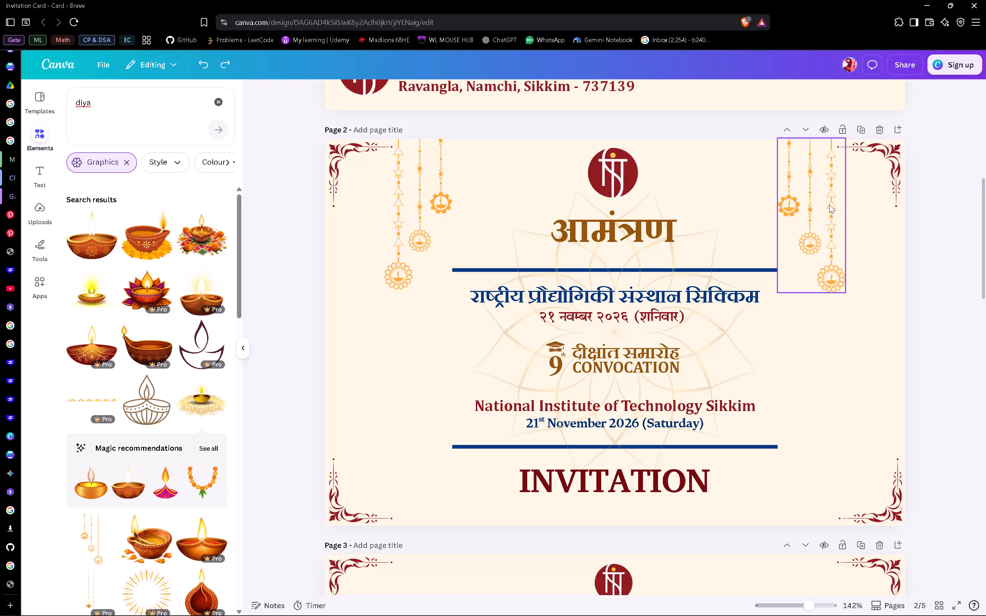
Delete both sets of hanging diyas from the top edge of page 2.
left_click(829, 205)
key("Delete")
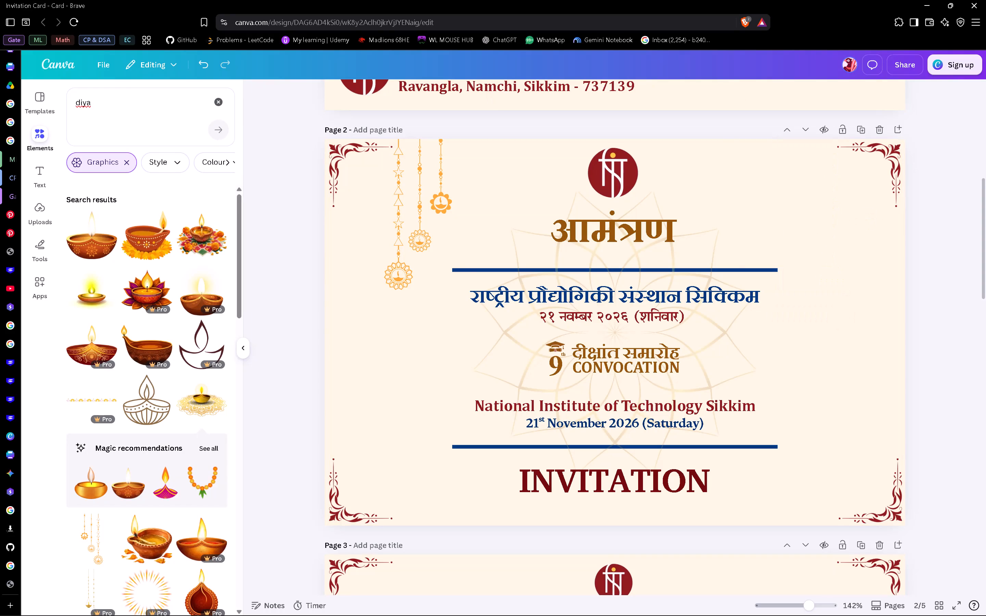
left_click(429, 197)
key("Delete")
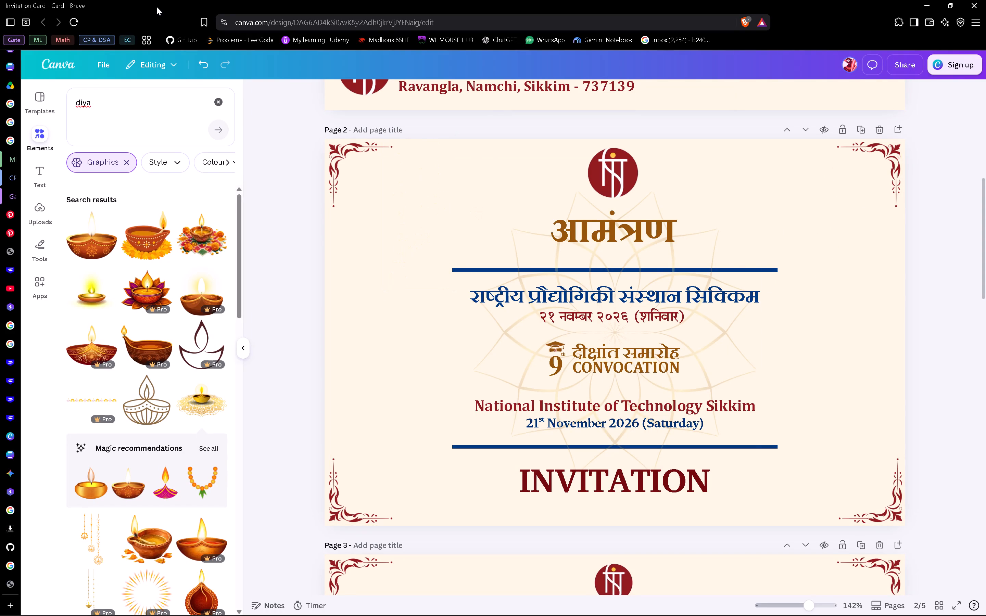
left_click(220, 97)
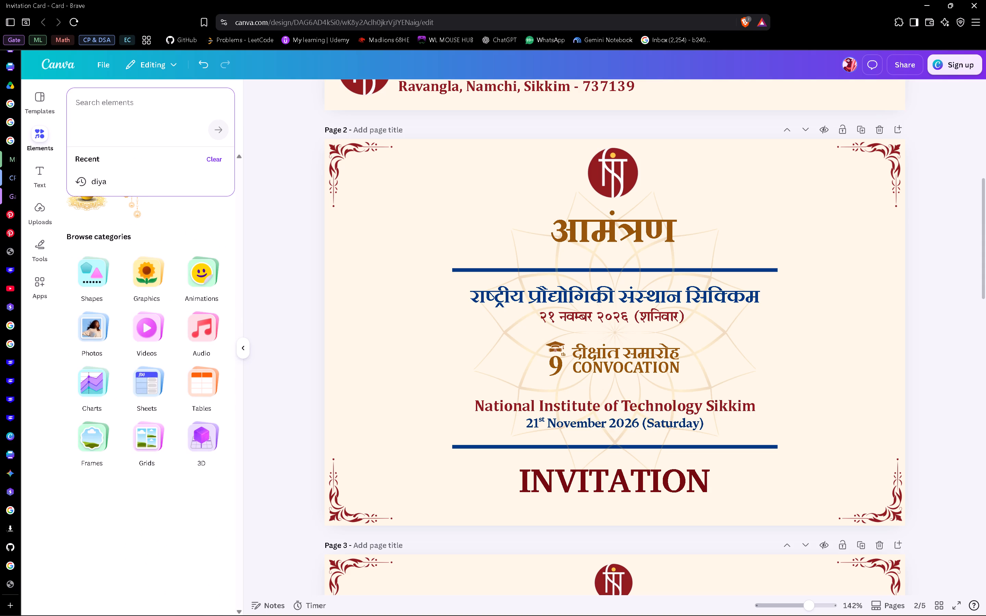
left_click(140, 100)
type("conva")
key("BackSpace")
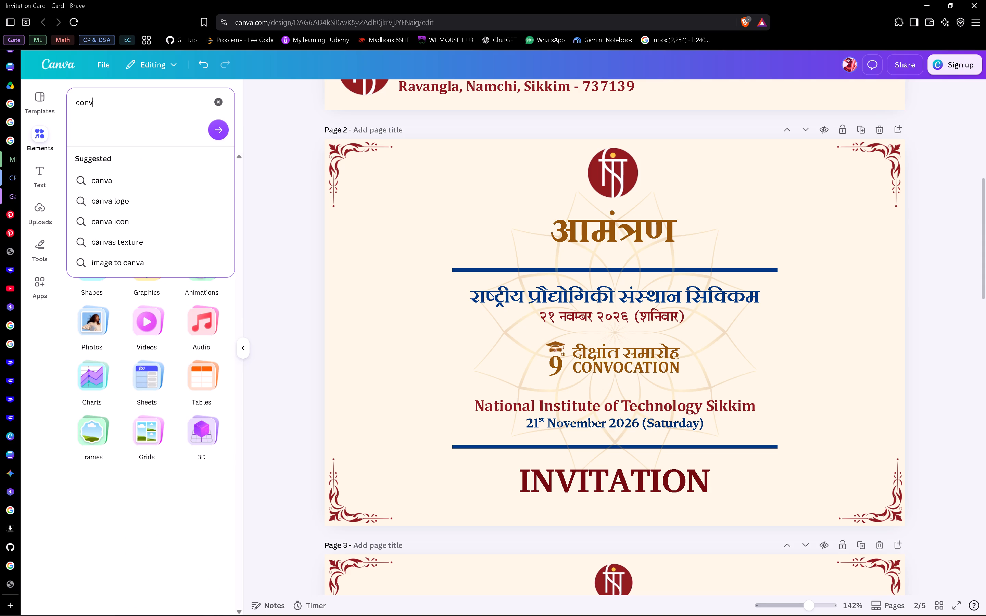
type("ocation")
key("Return")
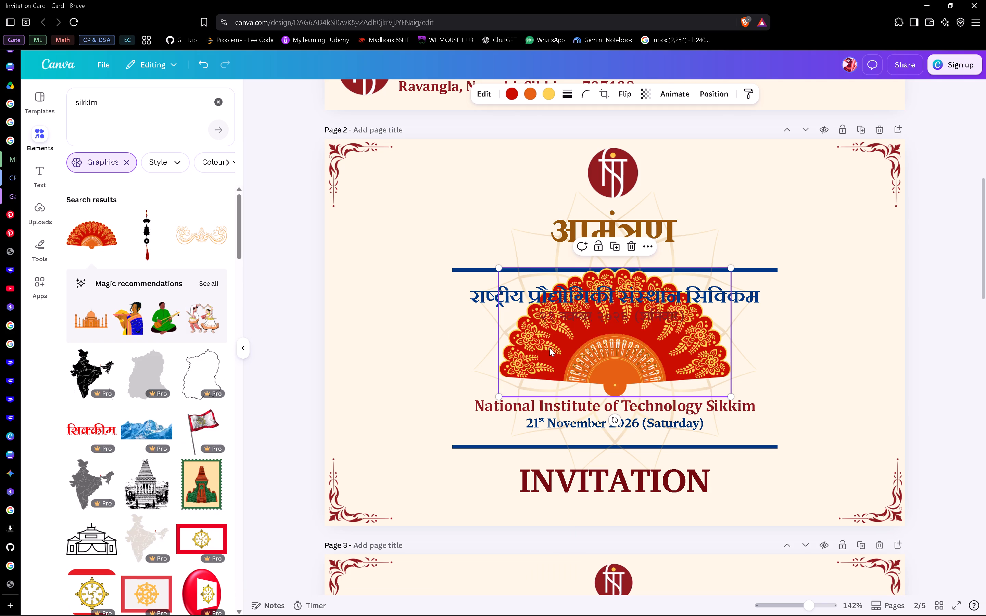
left_click_drag(613, 356, 419, 362)
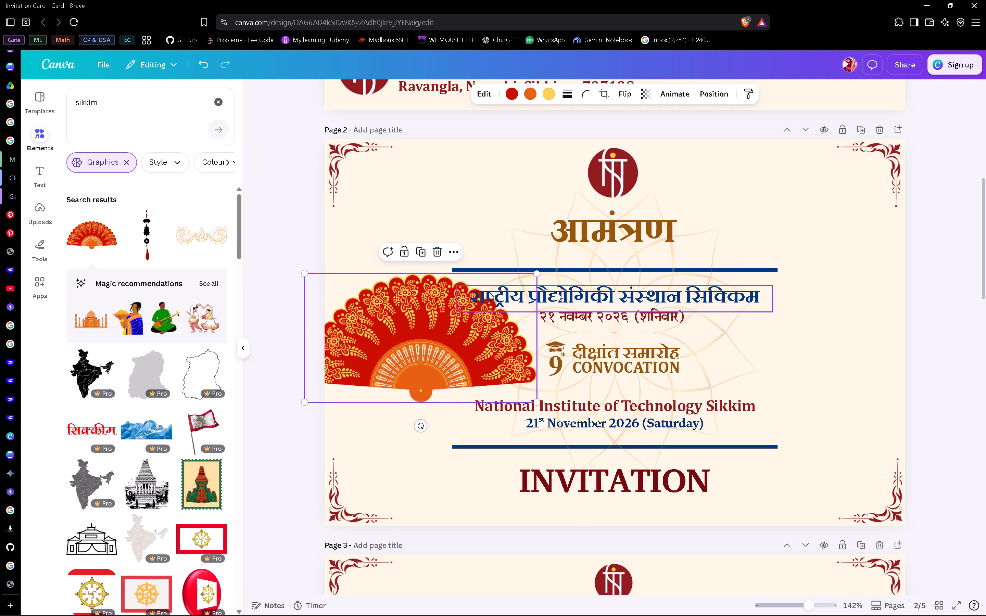
left_click_drag(537, 274, 420, 333)
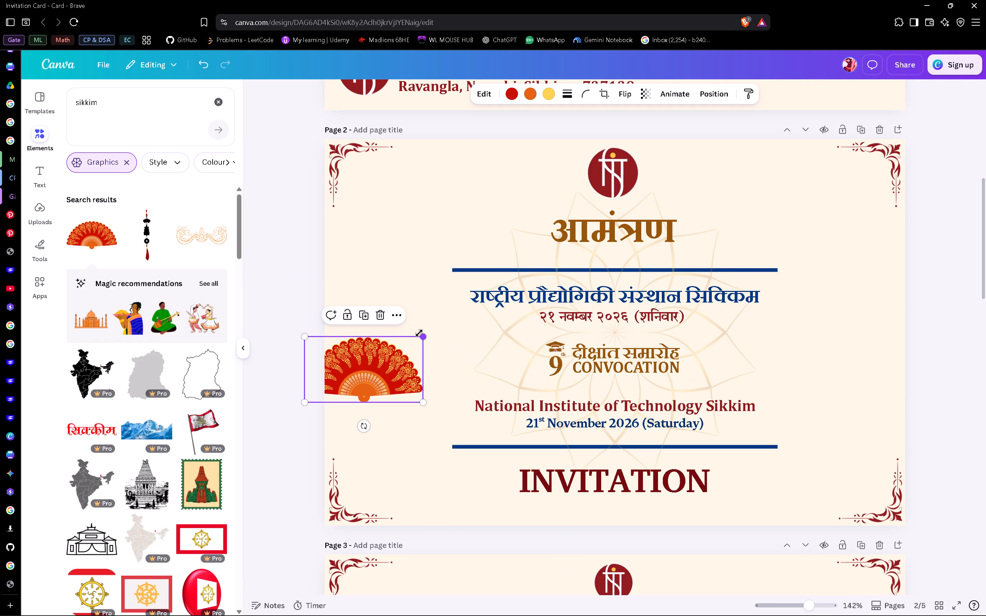
left_click_drag(351, 357, 388, 331)
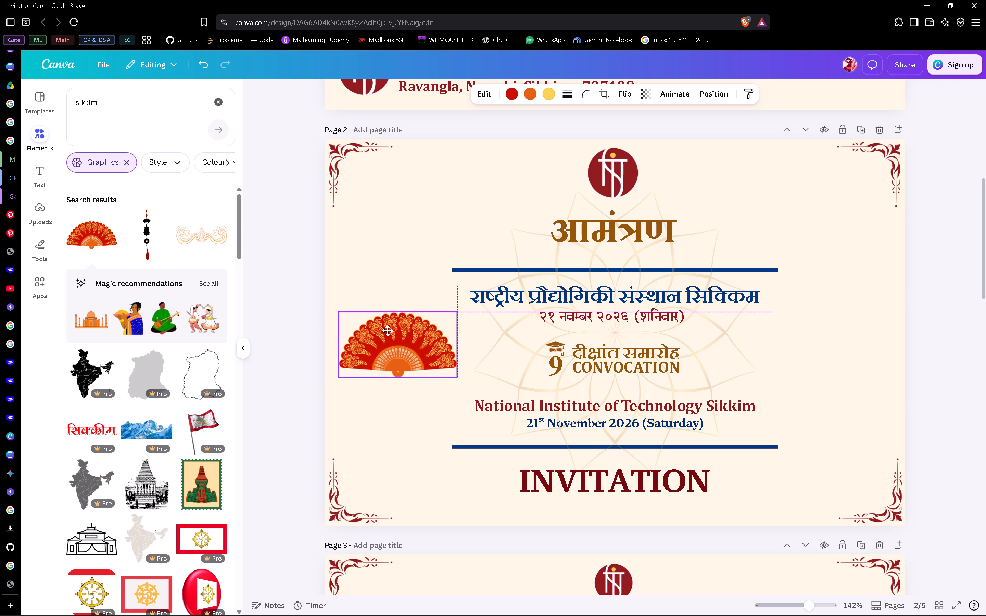
left_click_drag(388, 331, 388, 325)
Duplicate the red fan and place the copy right of the central text, level with the original.
key("ctrl+d")
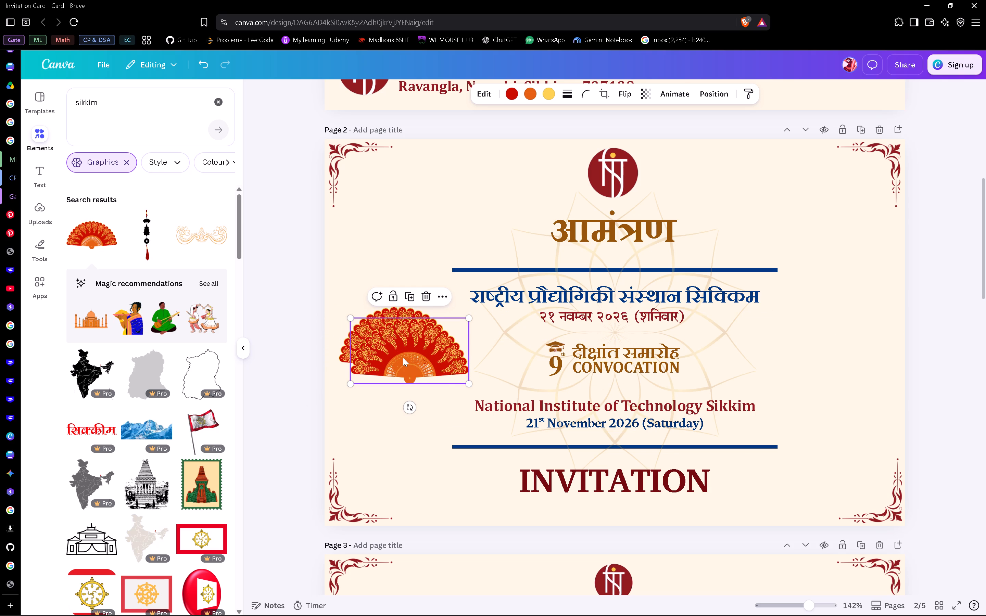
left_click_drag(403, 358, 836, 347)
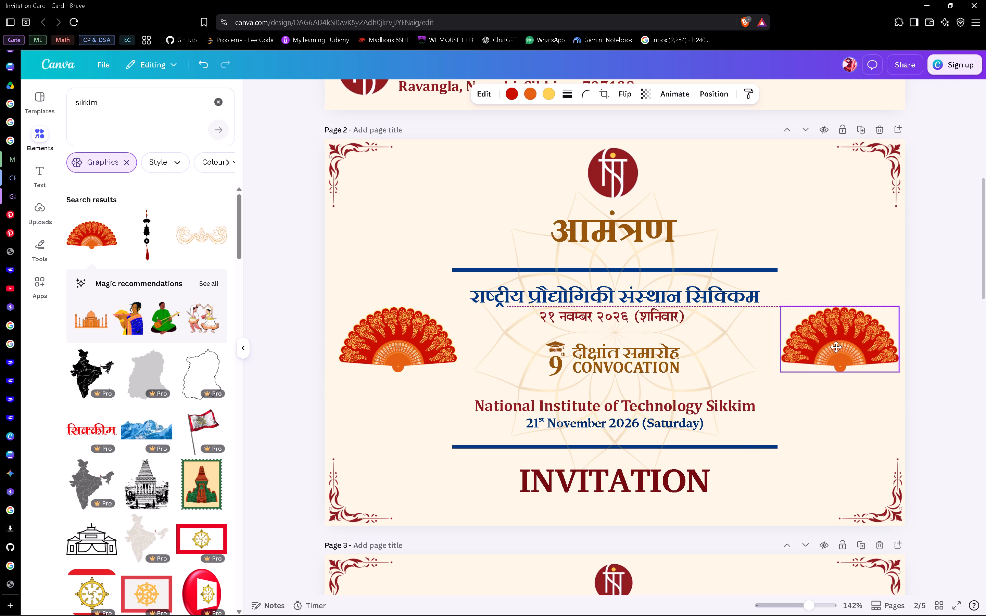
left_click_drag(836, 347, 831, 346)
left_click(831, 339)
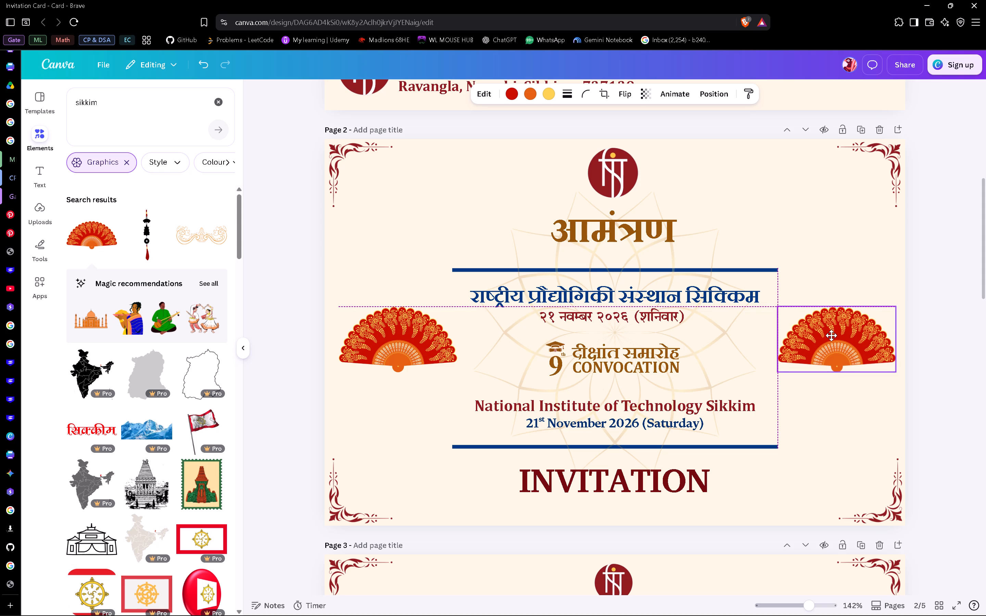
left_click(832, 337)
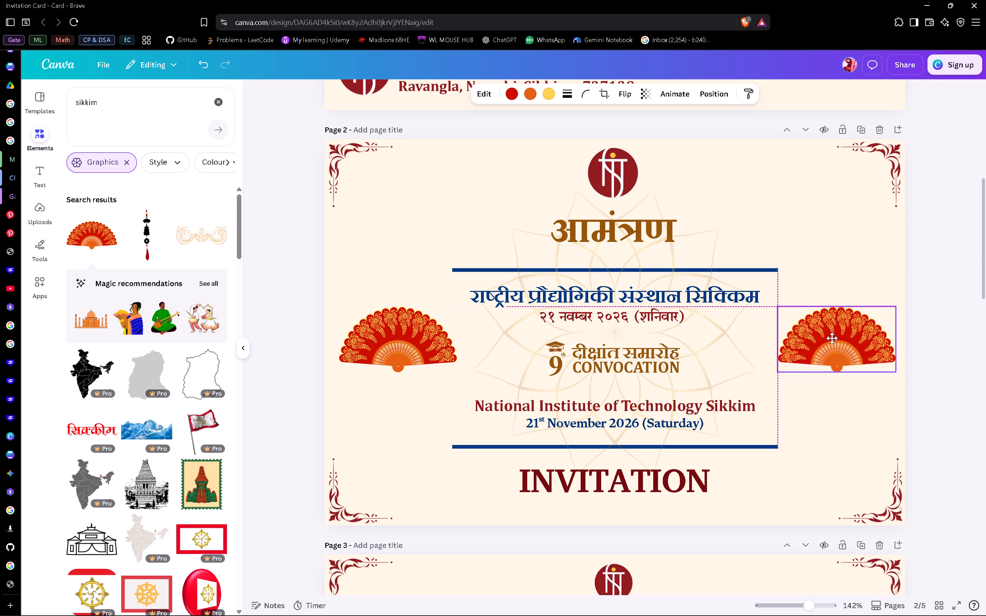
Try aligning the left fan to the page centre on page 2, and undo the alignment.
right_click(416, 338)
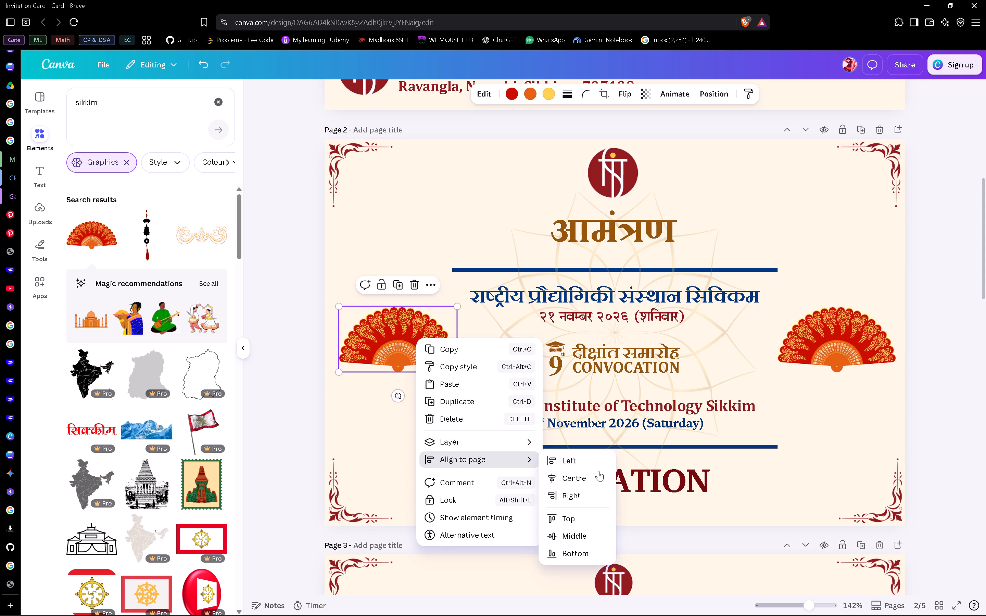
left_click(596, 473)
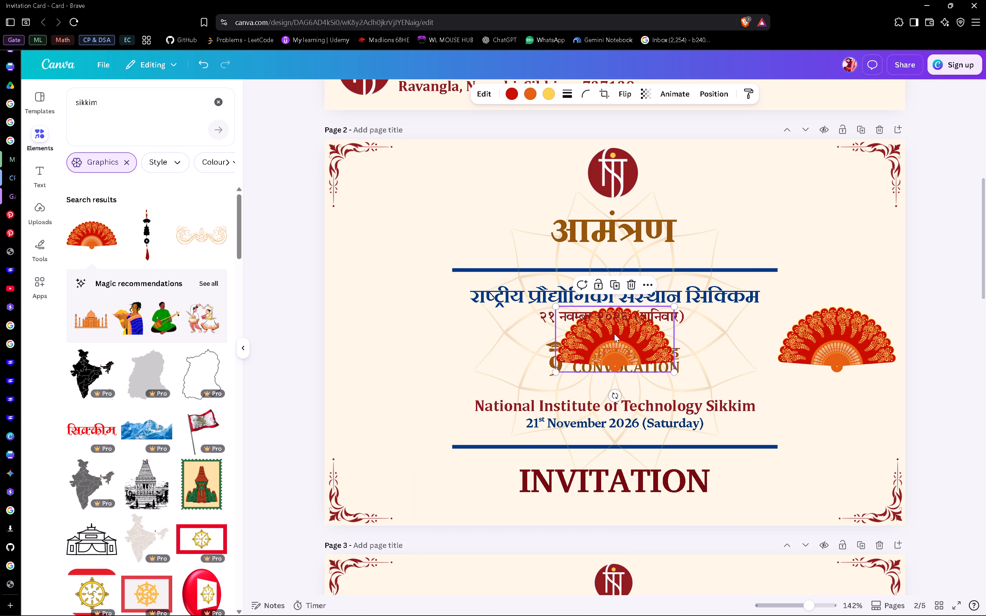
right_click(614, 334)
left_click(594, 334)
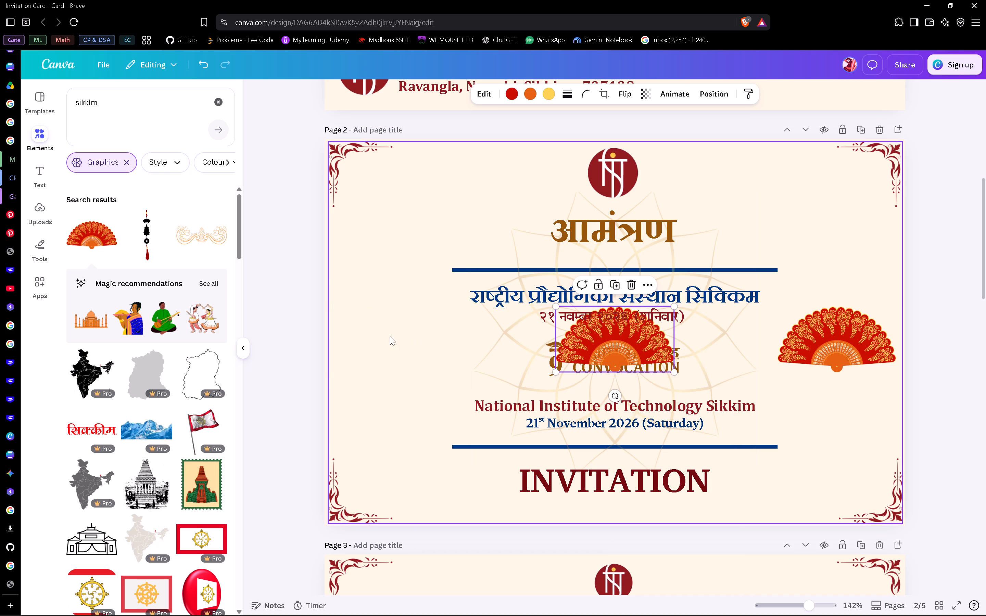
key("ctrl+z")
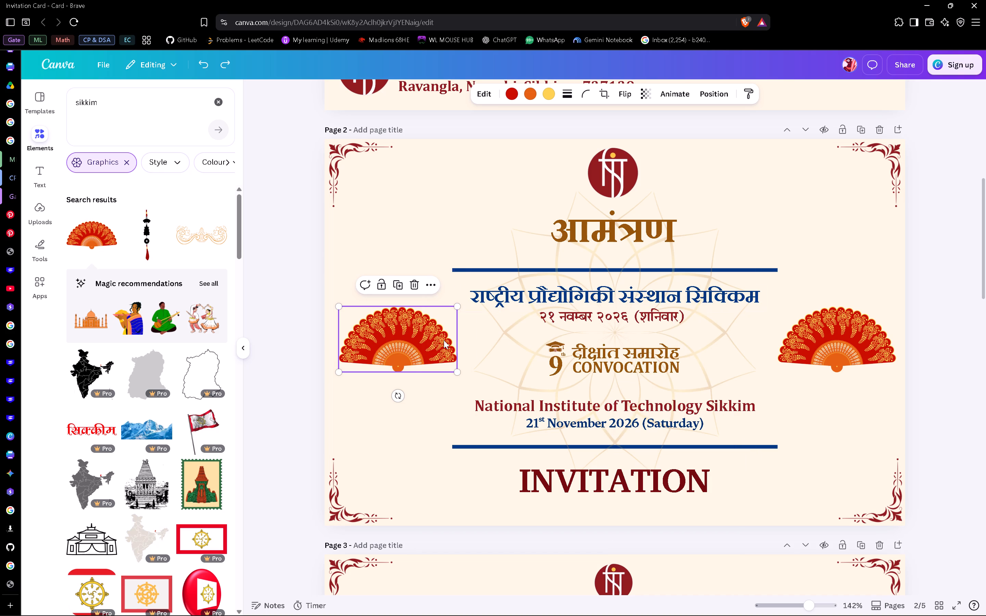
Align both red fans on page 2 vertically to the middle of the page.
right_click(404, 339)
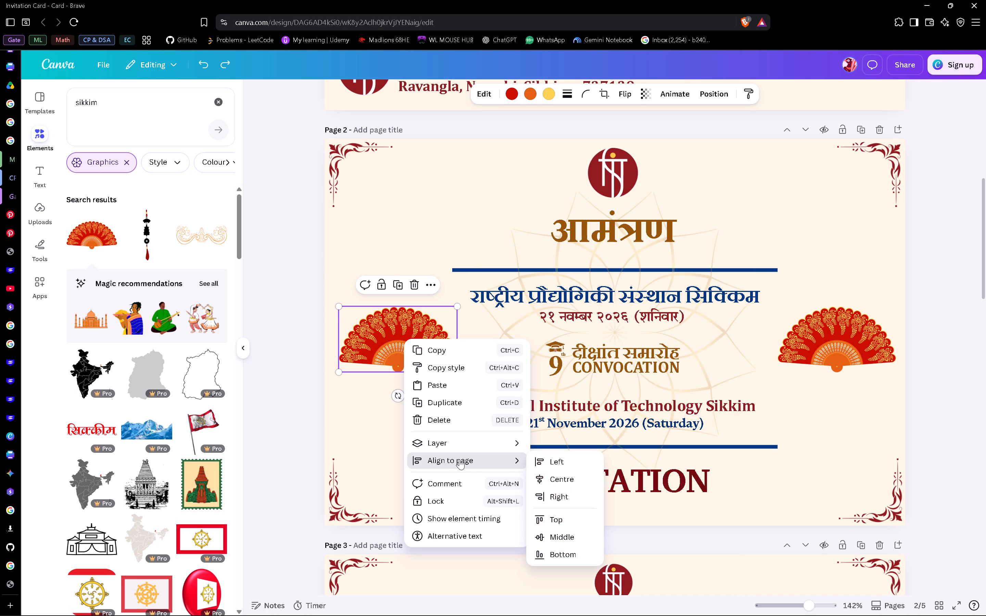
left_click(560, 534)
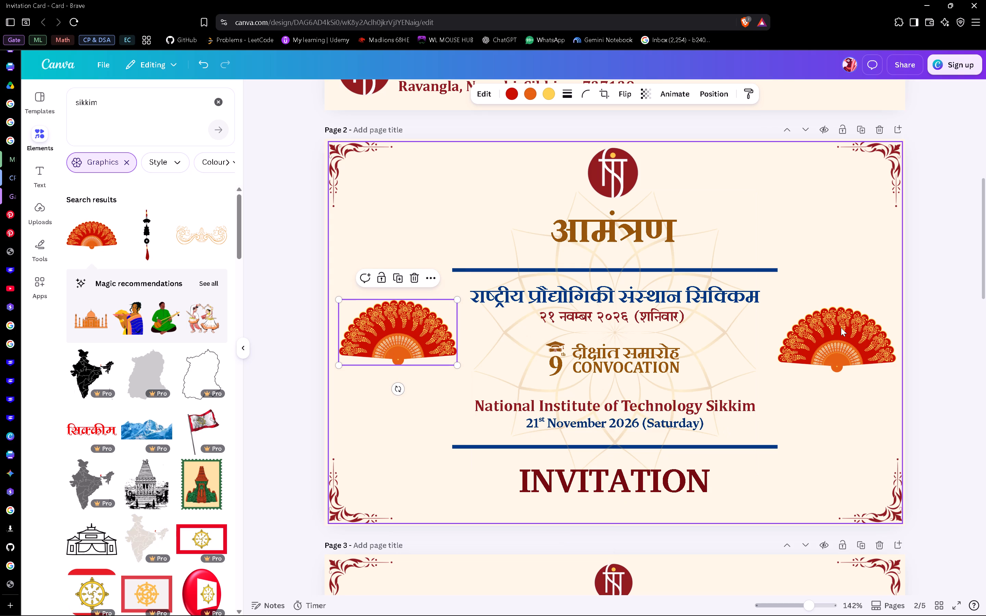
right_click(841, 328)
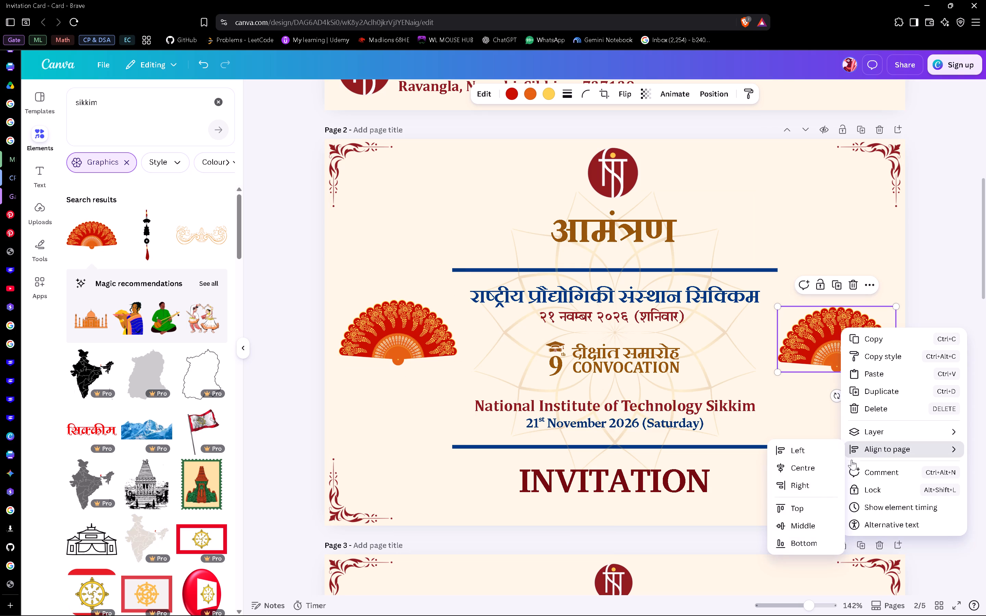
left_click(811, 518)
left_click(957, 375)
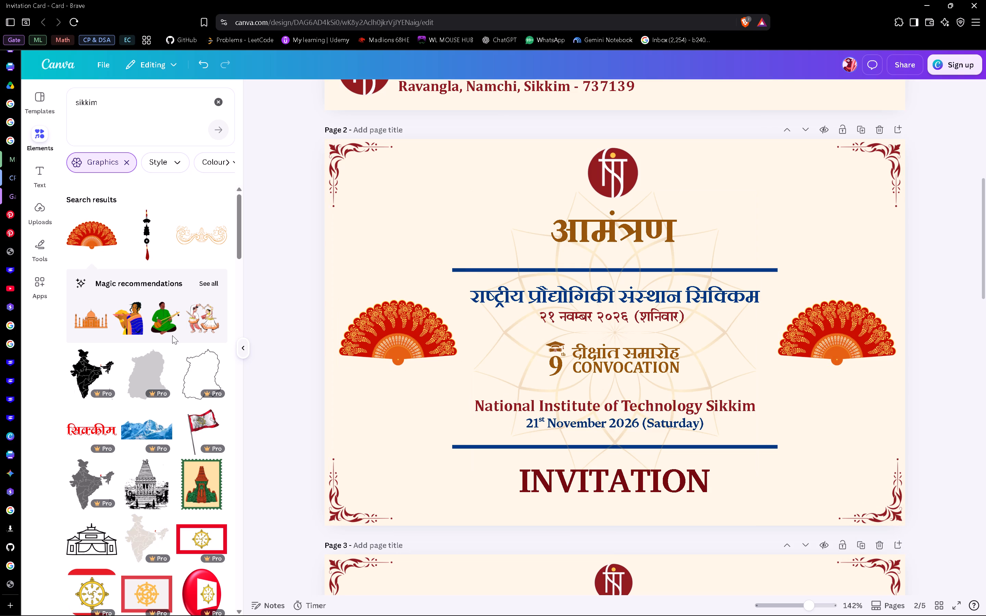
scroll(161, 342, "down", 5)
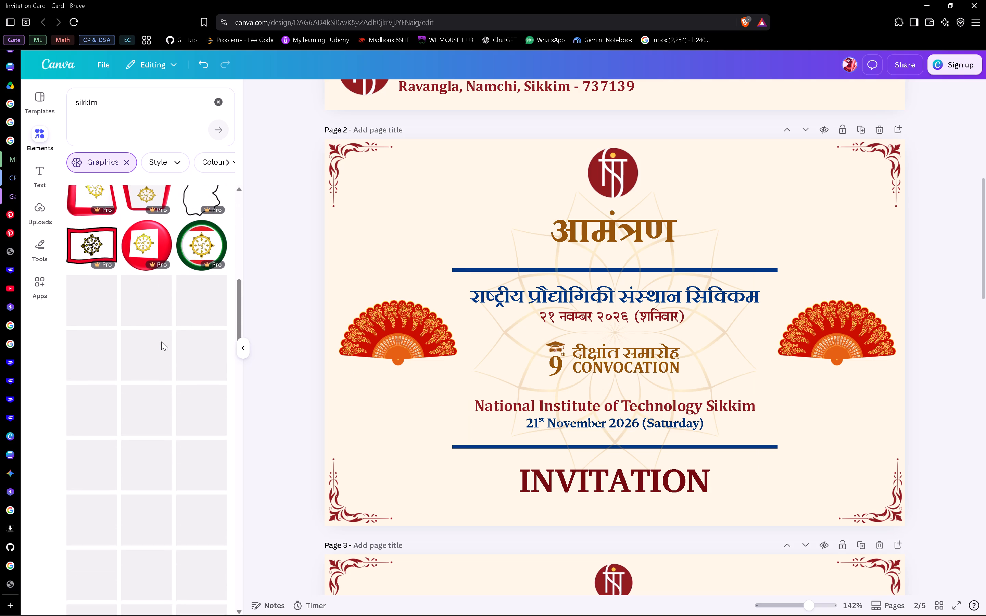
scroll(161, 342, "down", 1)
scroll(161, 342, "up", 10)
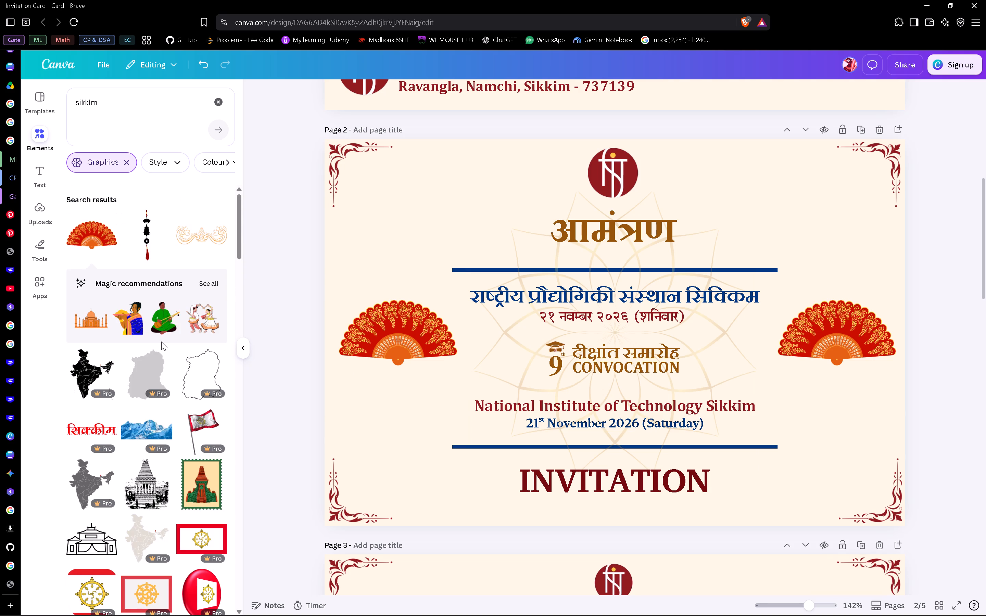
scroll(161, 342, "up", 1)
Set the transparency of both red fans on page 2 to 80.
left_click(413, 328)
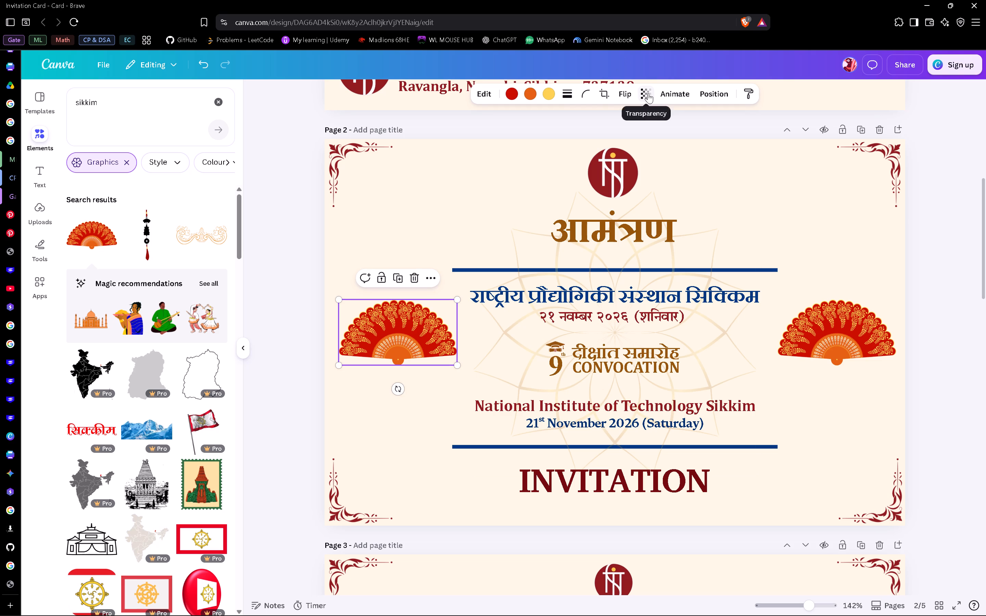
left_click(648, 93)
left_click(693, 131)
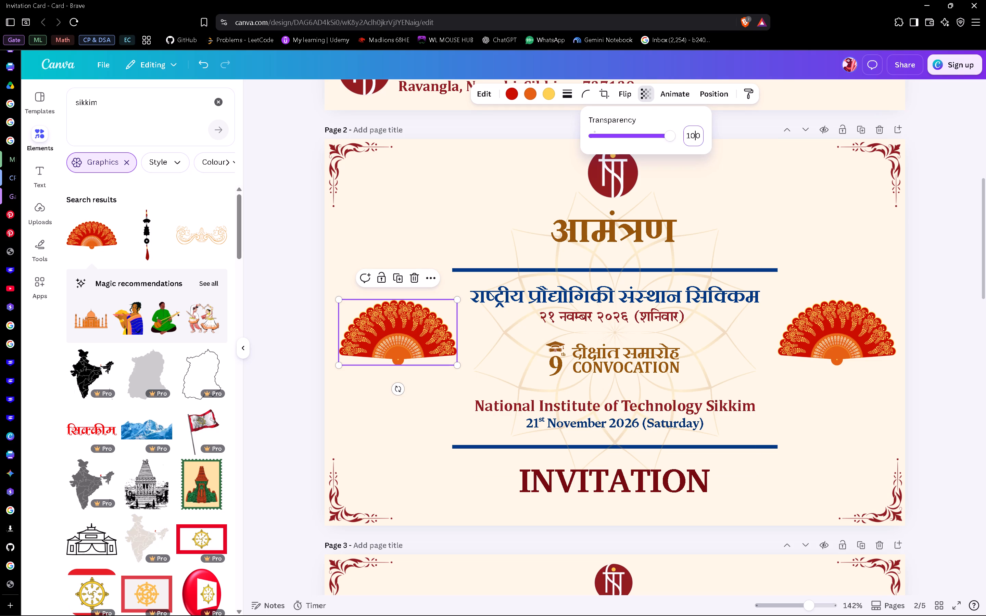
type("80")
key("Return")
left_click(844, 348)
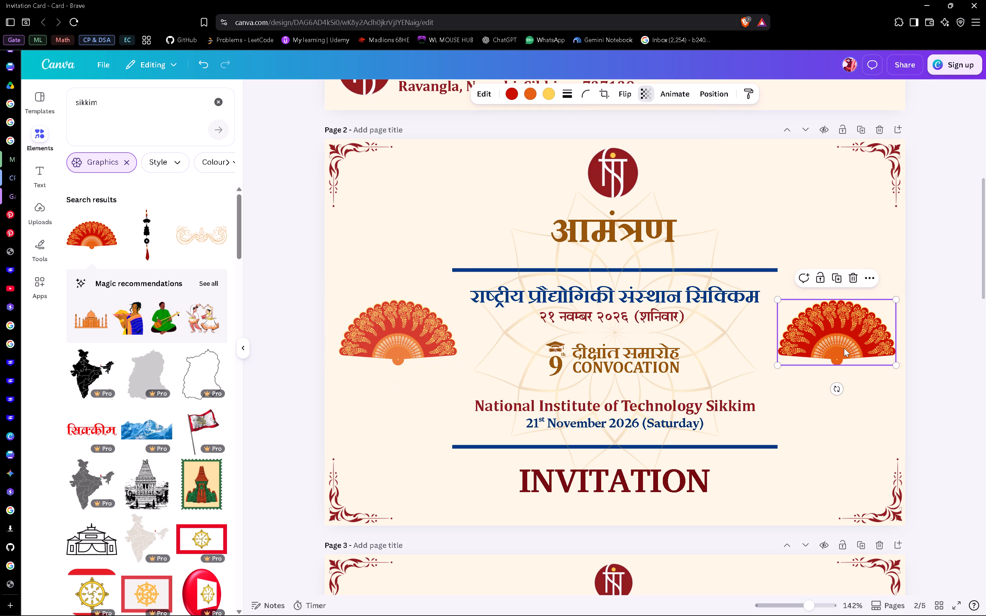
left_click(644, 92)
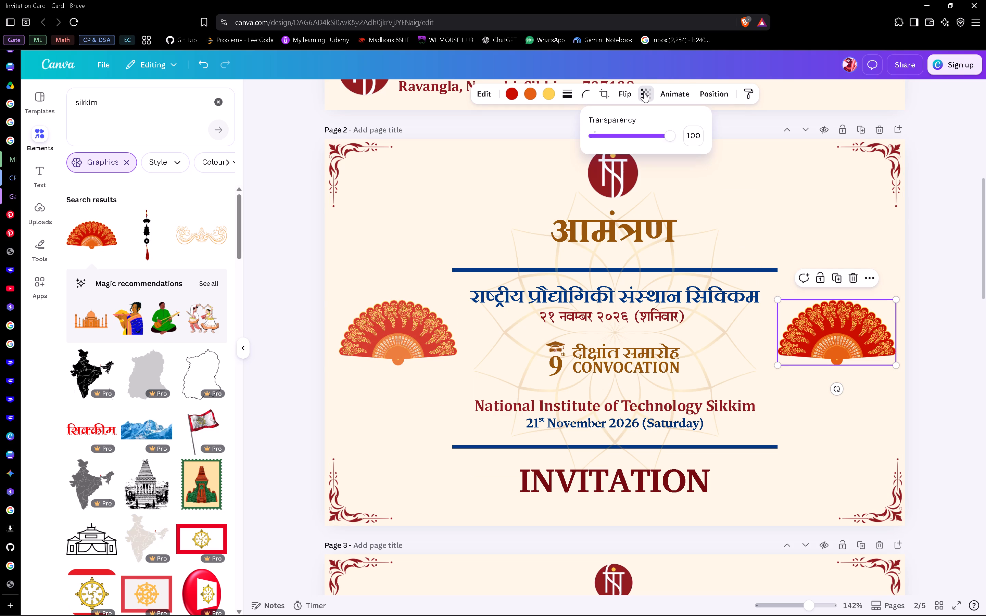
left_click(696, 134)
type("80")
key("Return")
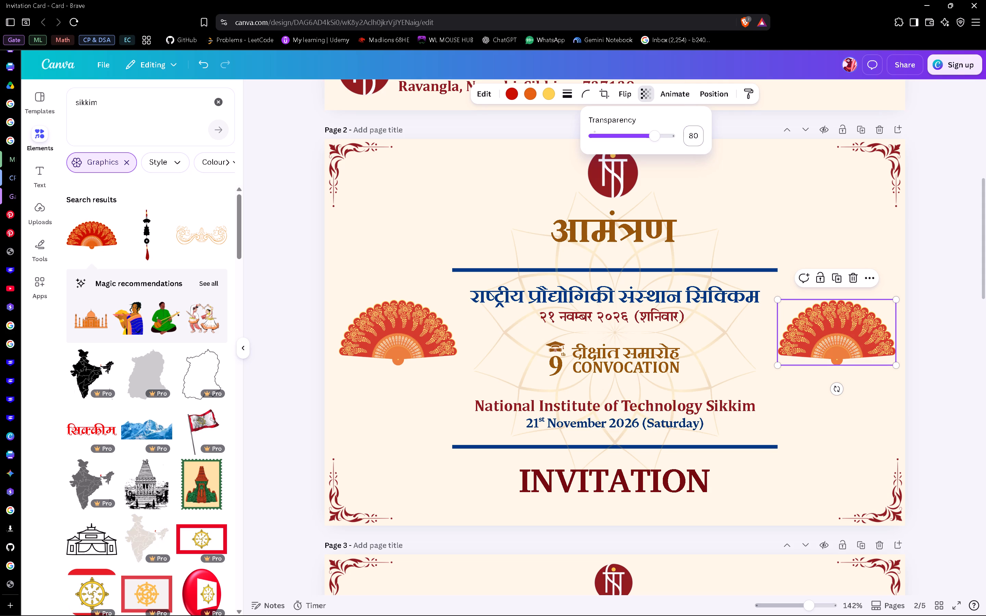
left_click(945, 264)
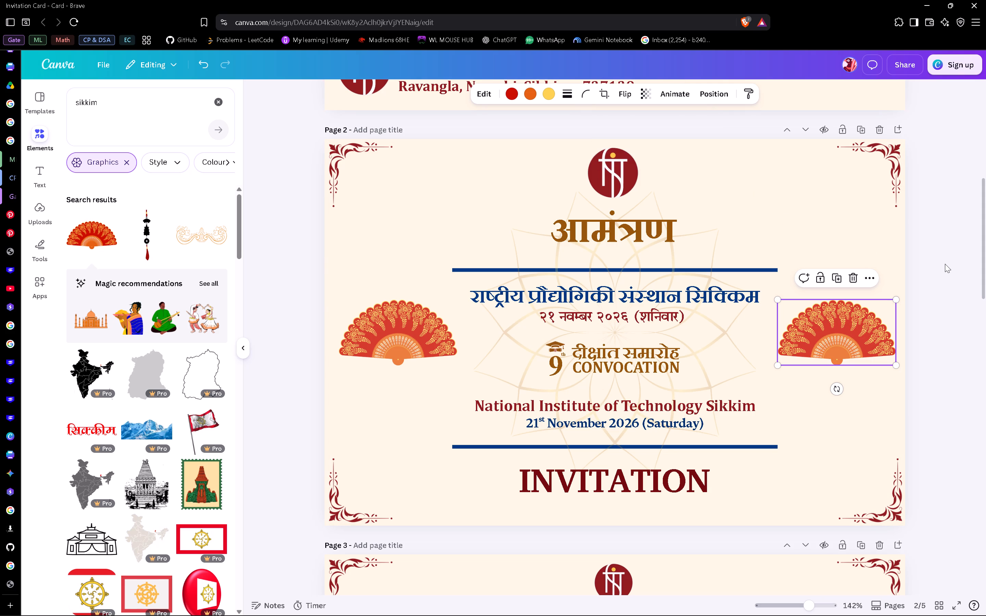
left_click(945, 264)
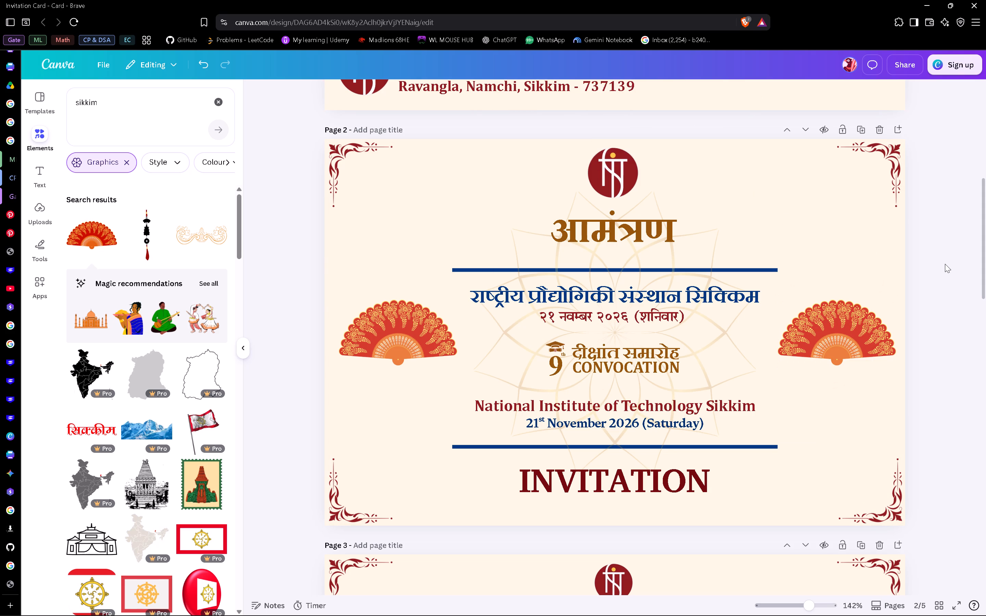
Search the web for "sikkim designs" in a new tab and examine the results for traditional motifs.
scroll(48, 558, "down", 4)
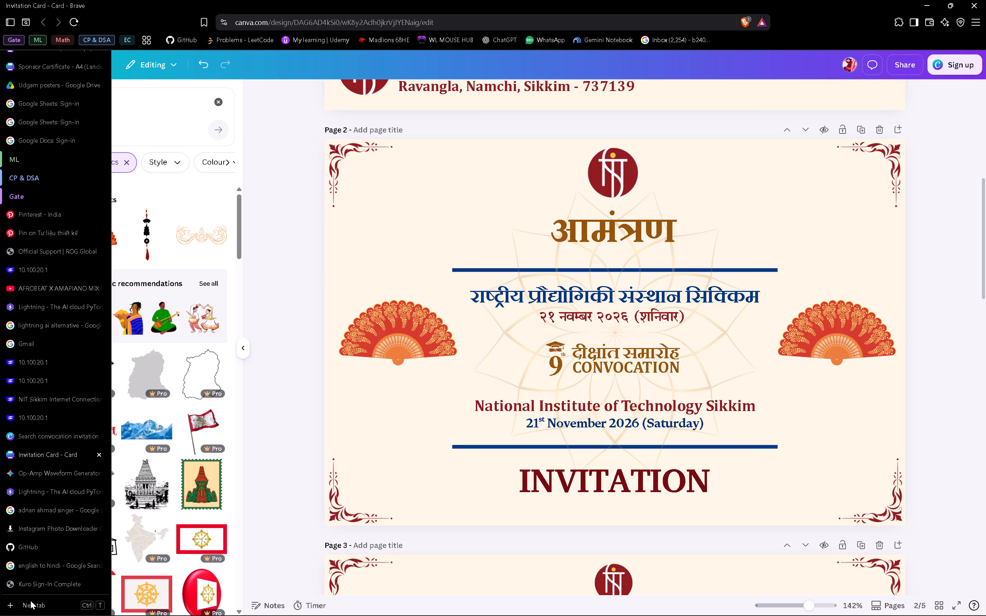
left_click(30, 602)
type("sikkim designs")
key("Return")
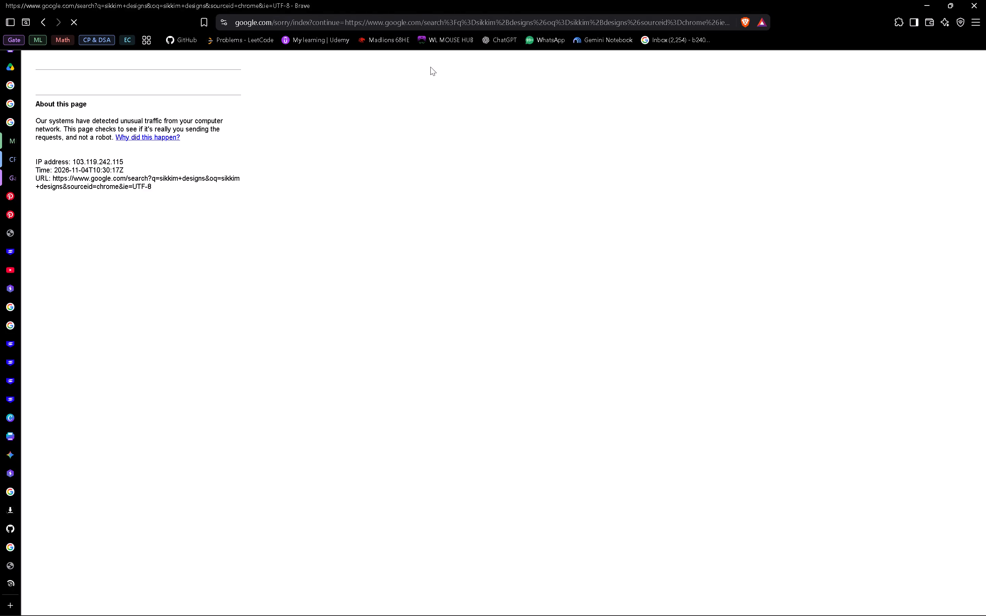
left_click(51, 105)
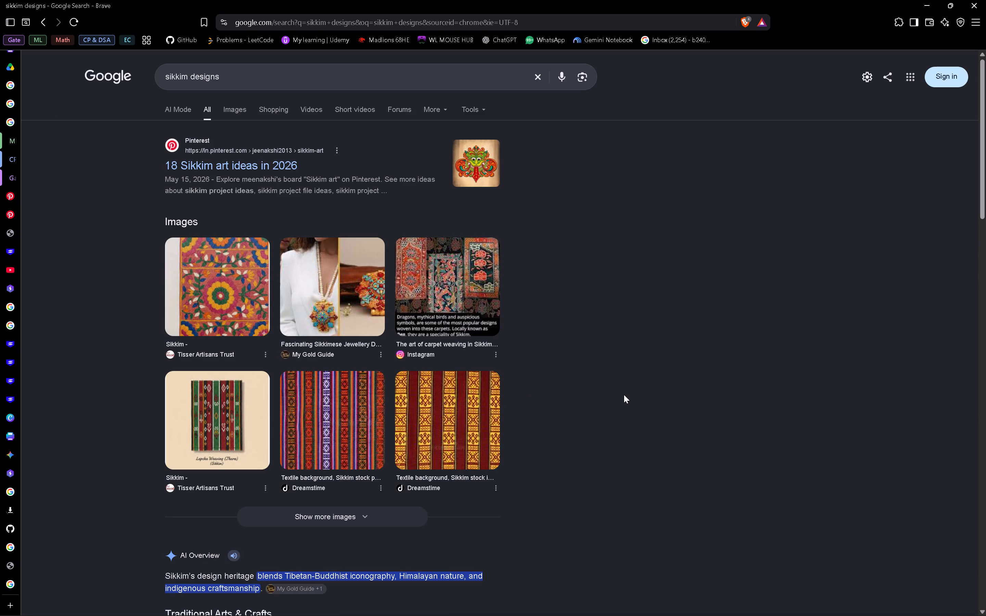
scroll(624, 395, "down", 4)
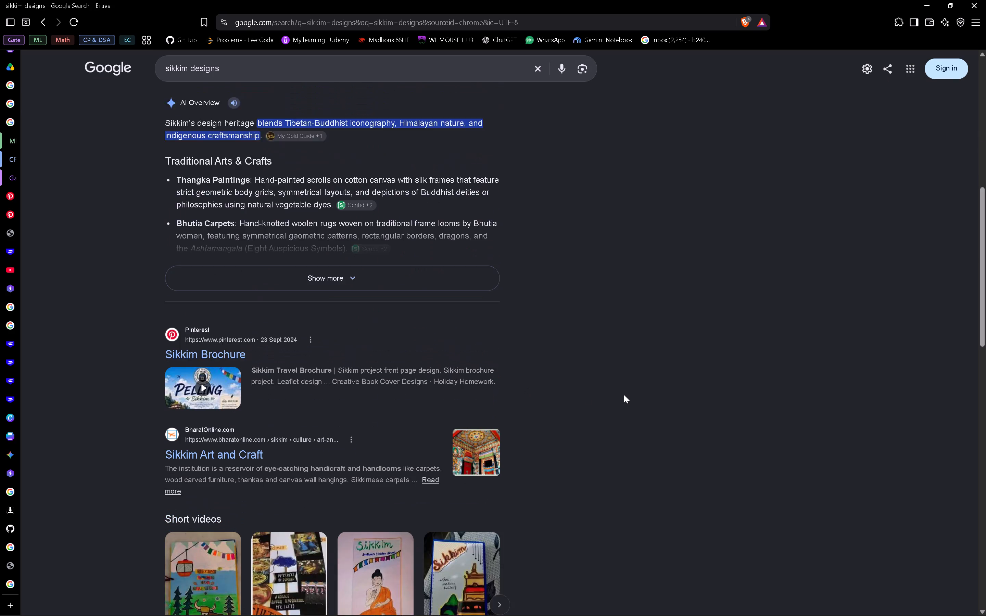
scroll(624, 395, "down", 4)
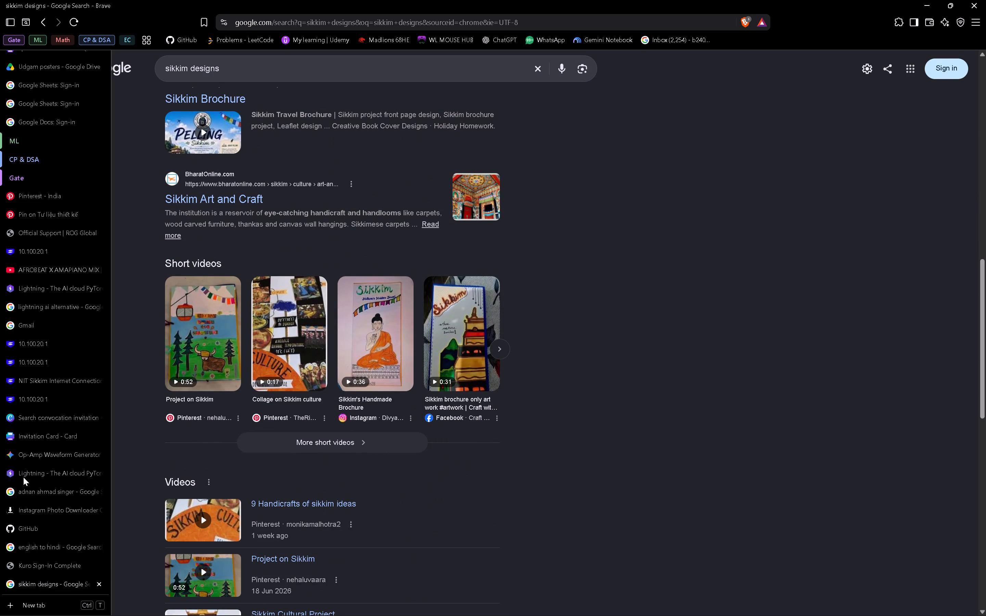
Return to the invitation card, search the graphics for "sikkim artisan" and examine the results for a suitable decoration.
left_click(38, 433)
left_click(130, 104)
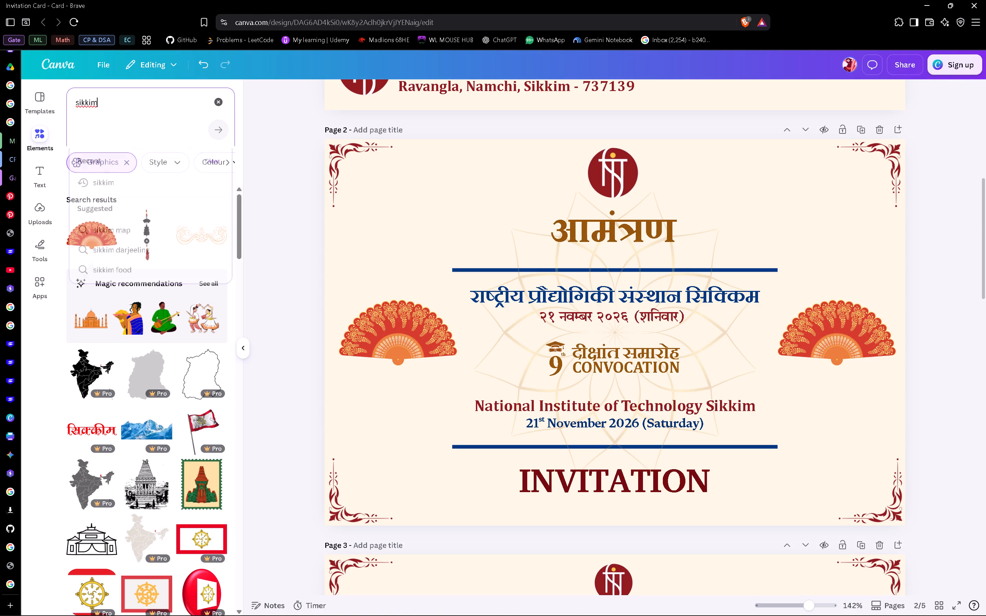
key("space")
type("artisan")
key("Return")
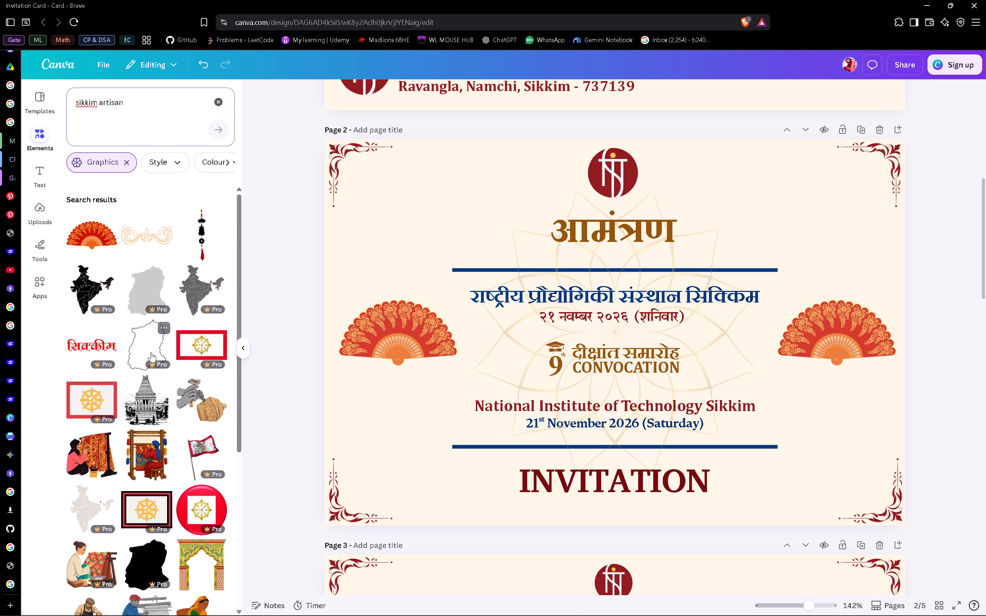
scroll(151, 352, "down", 4)
scroll(151, 352, "up", 1)
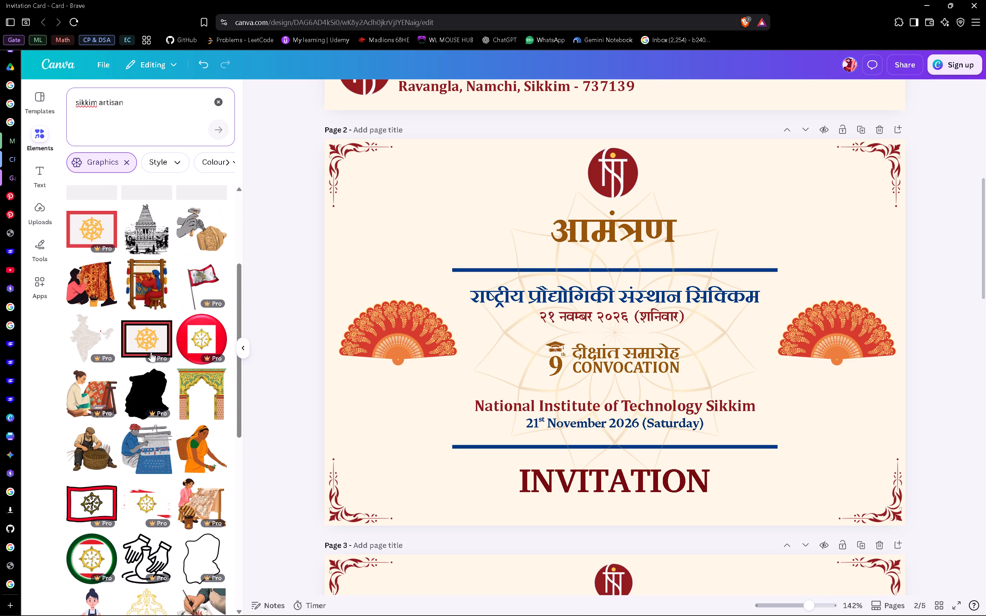
scroll(151, 352, "down", 4)
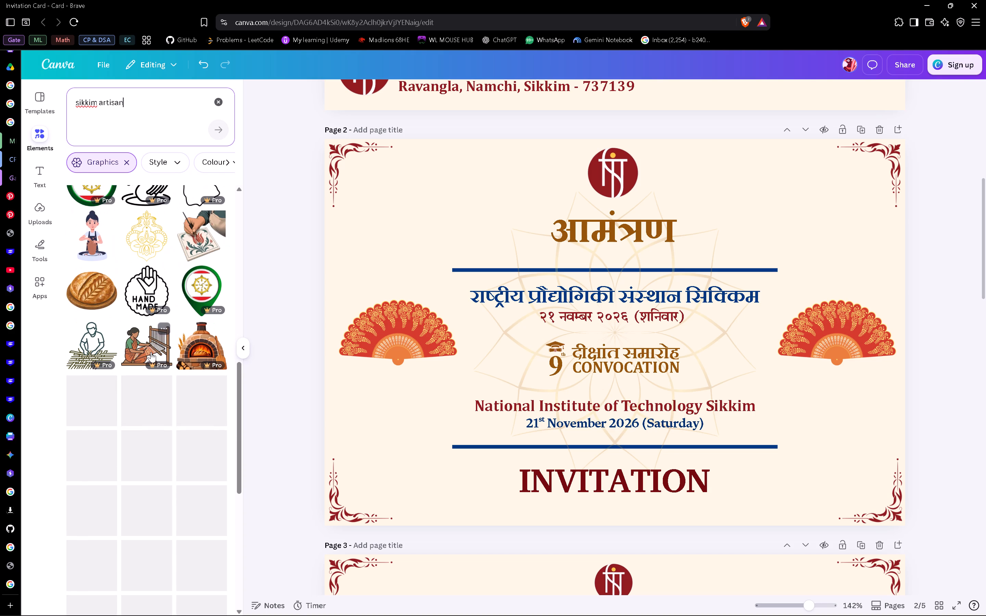
scroll(151, 352, "down", 2)
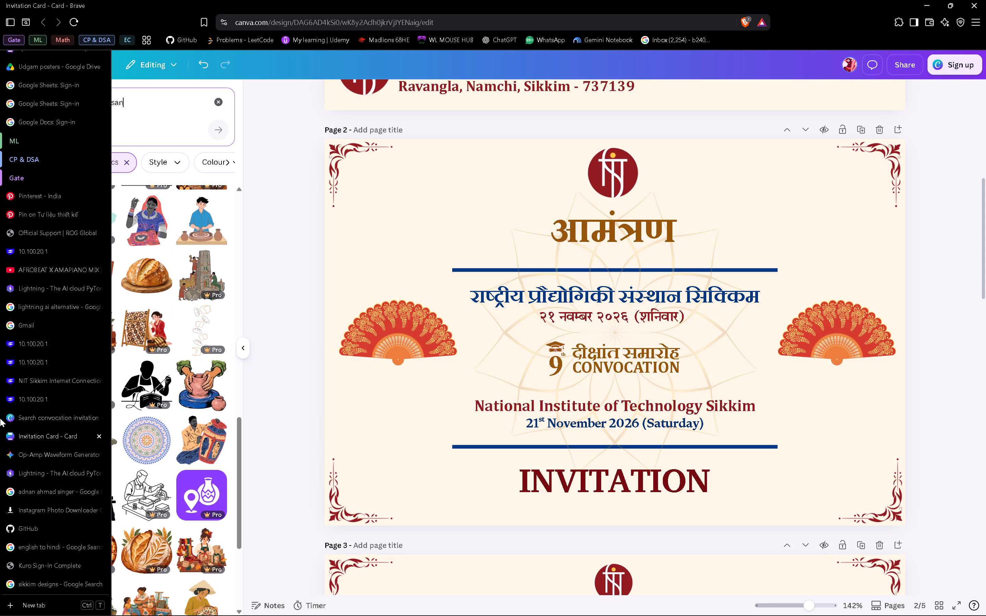
scroll(55, 581, "down", 3)
Switch back to the "sikkim designs" web search and examine its image results for design ideas.
left_click(38, 583)
scroll(559, 316, "up", 9)
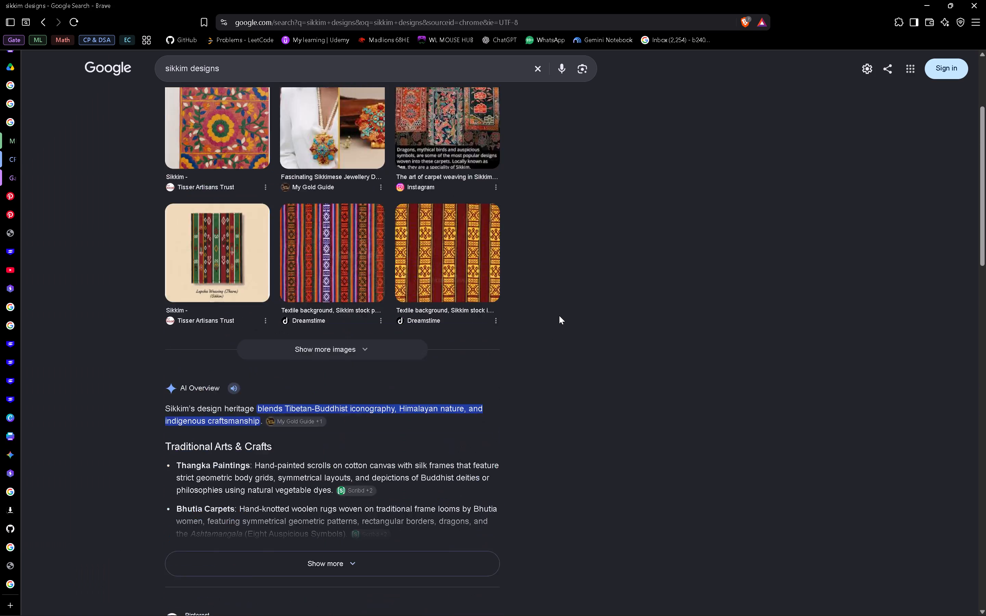
left_click(229, 108)
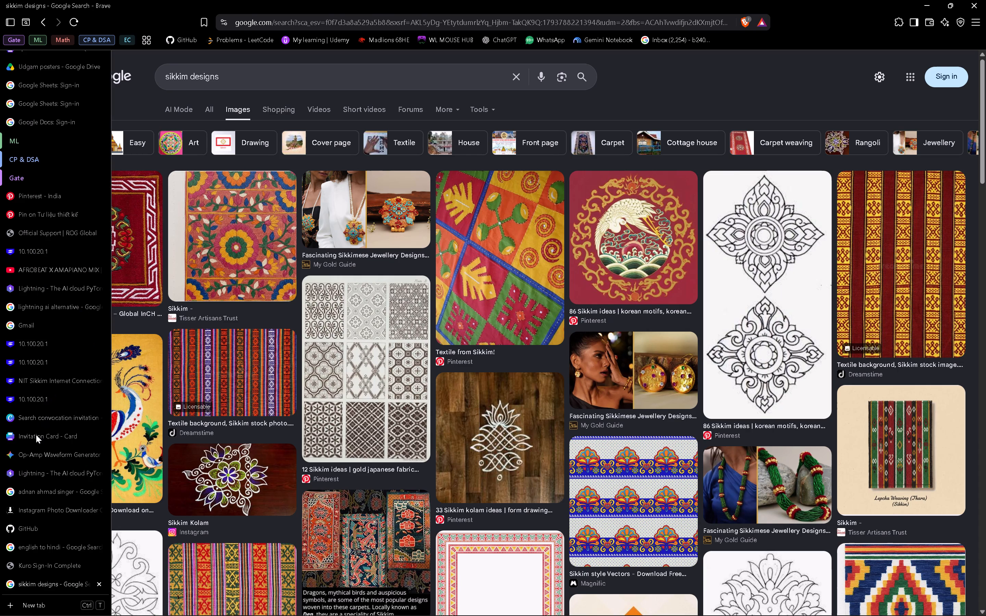
left_click(36, 435)
left_click(152, 100)
key("BackSpace")
key("BackSpace")
key("BackSpace")
key("BackSpace")
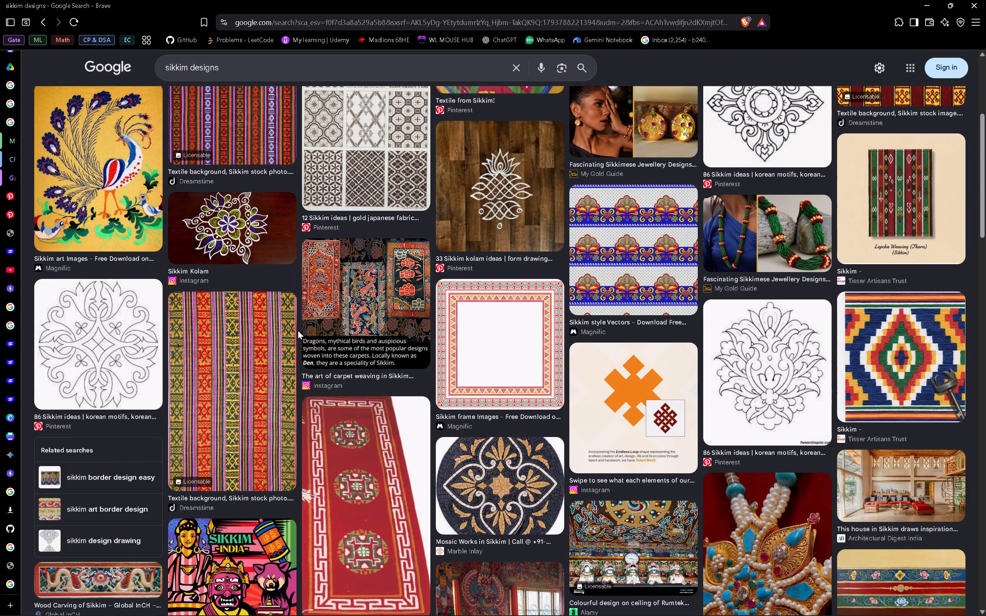
scroll(298, 331, "down", 3)
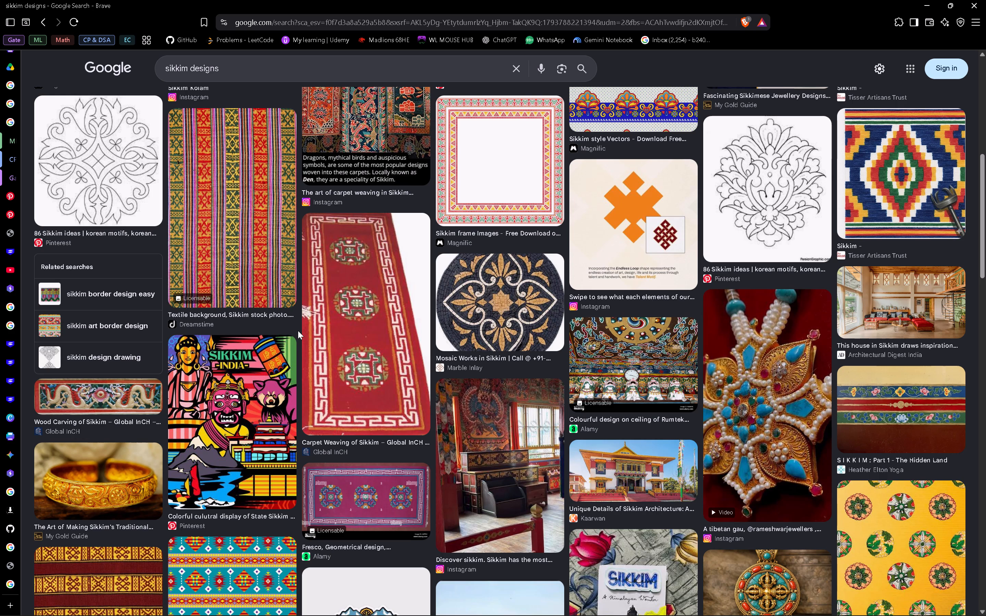
scroll(298, 331, "down", 3)
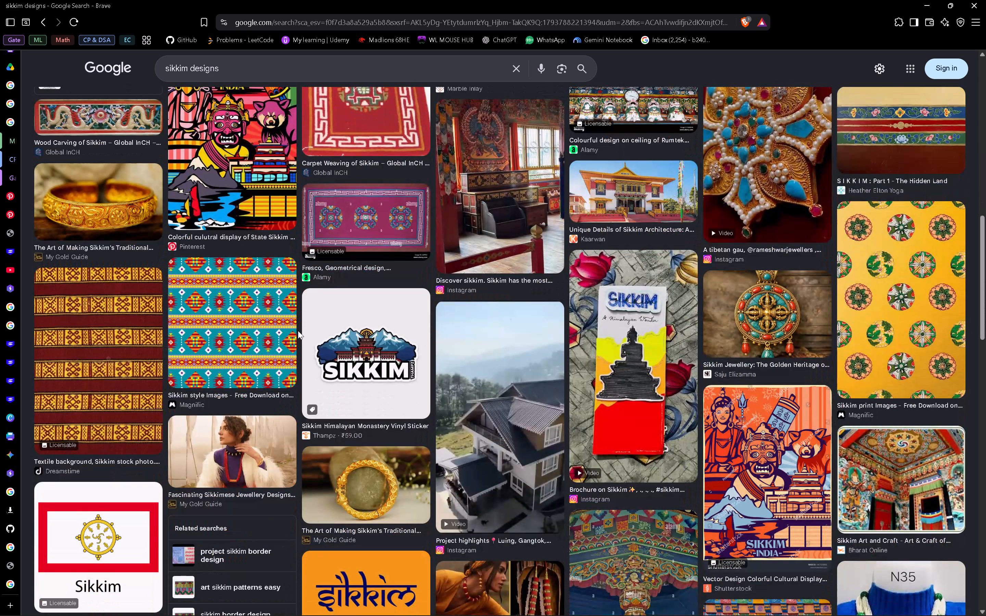
scroll(298, 331, "up", 5)
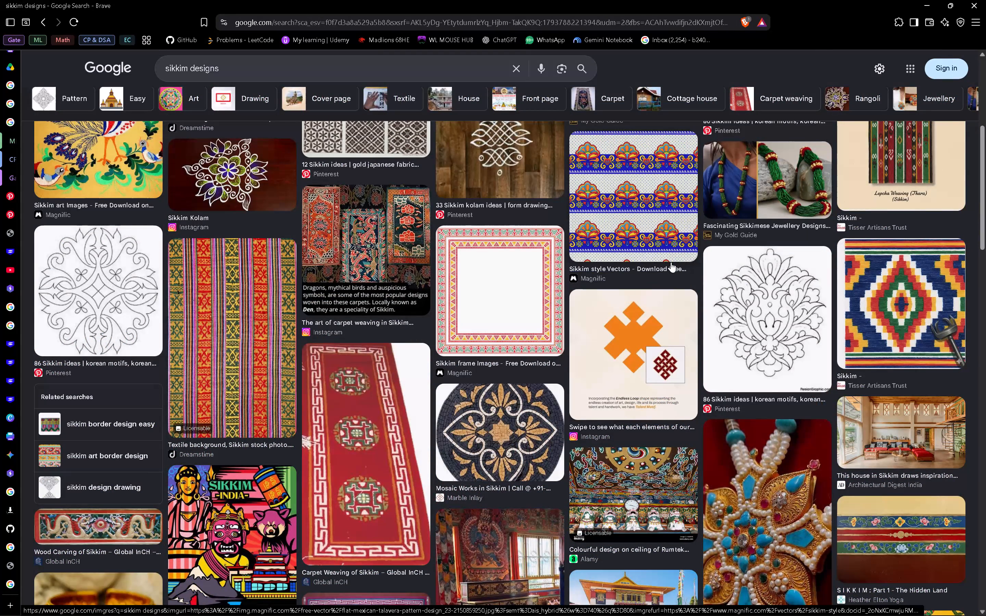
scroll(671, 262, "up", 1)
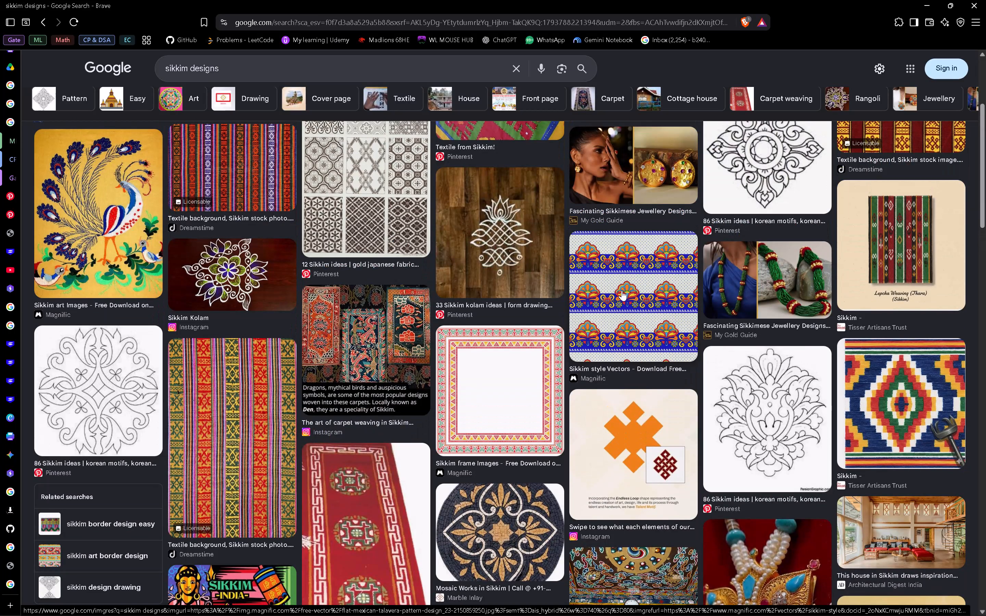
right_click(622, 291)
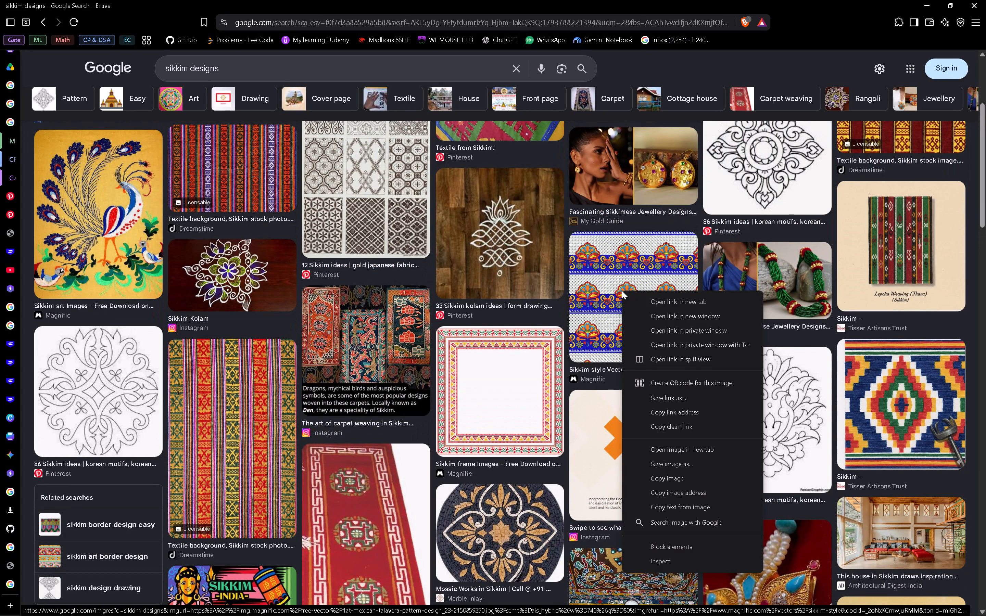
left_click(667, 476)
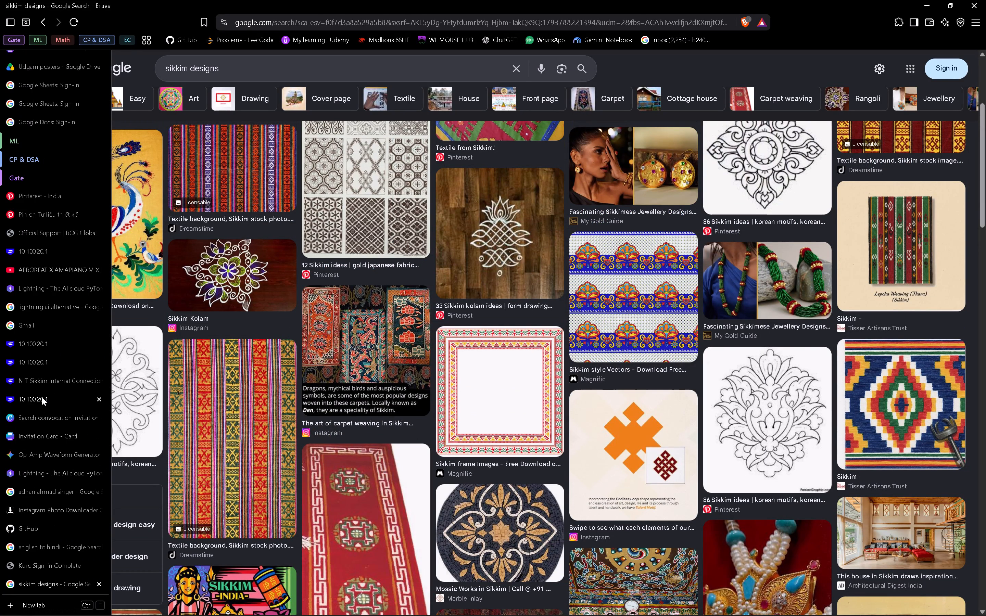
Return to the invitation card and try to paste the copied pattern image onto page 2.
left_click(37, 433)
left_click(403, 320)
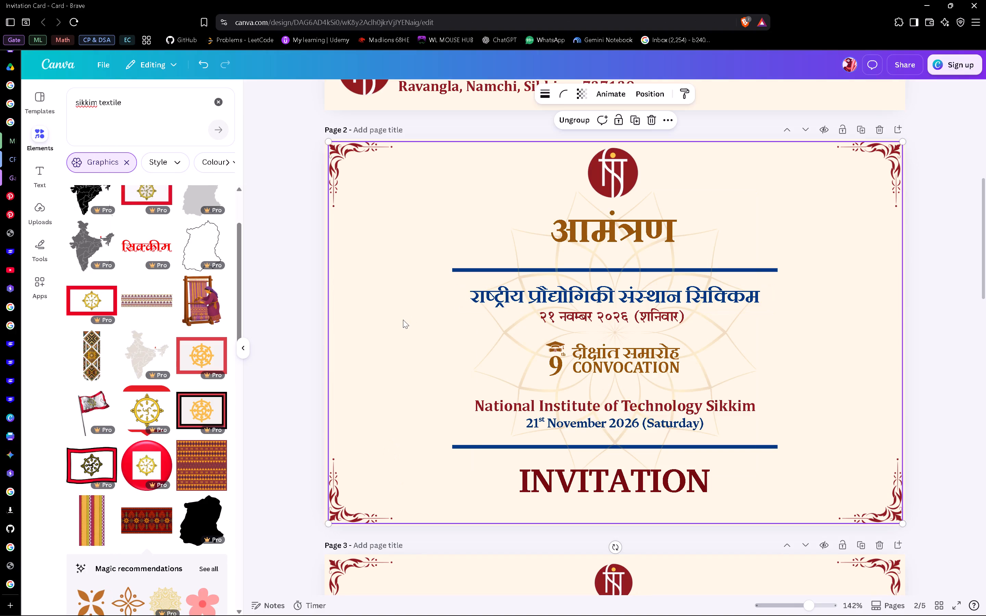
key("ctrl+v")
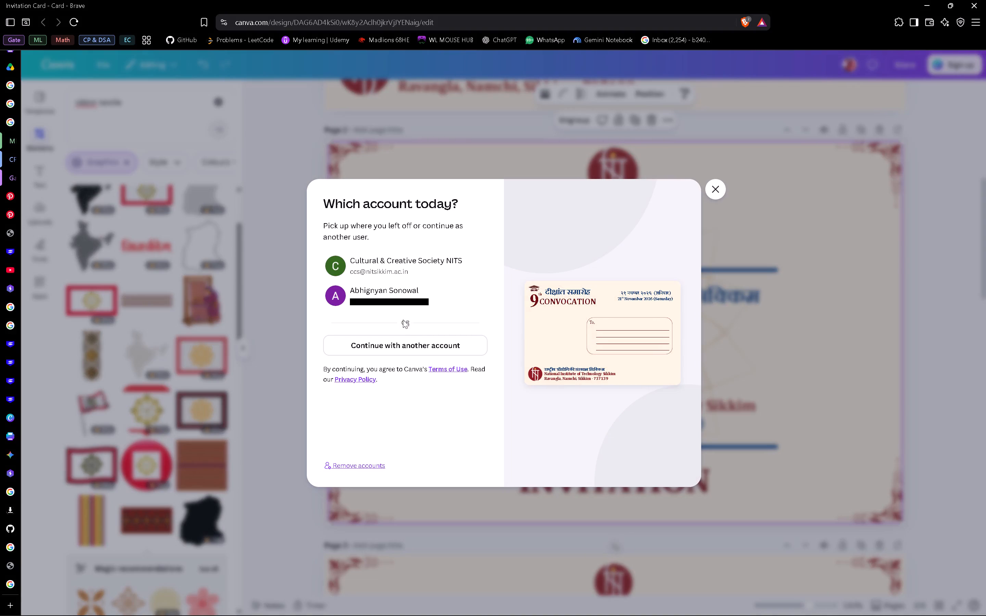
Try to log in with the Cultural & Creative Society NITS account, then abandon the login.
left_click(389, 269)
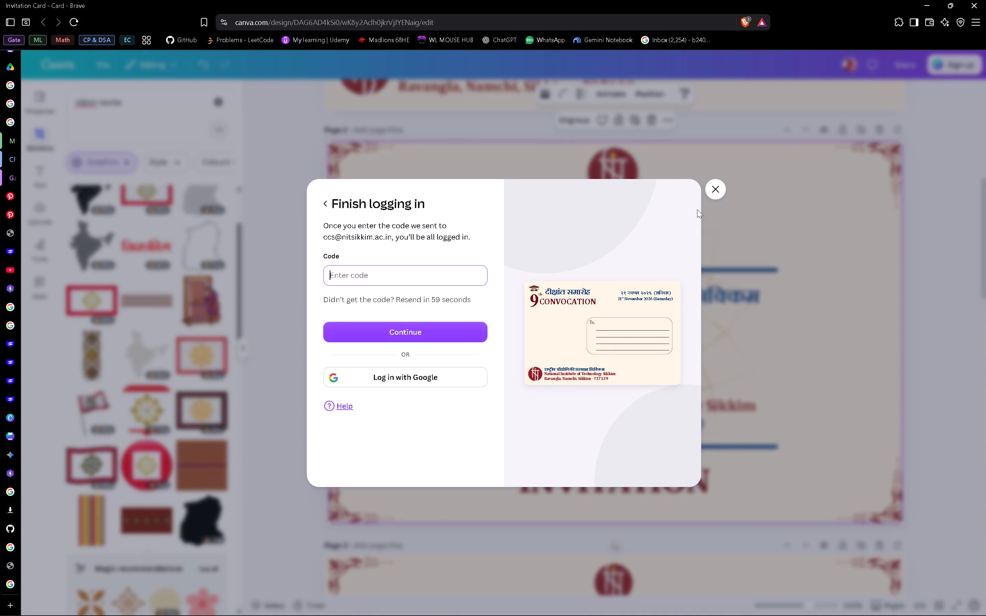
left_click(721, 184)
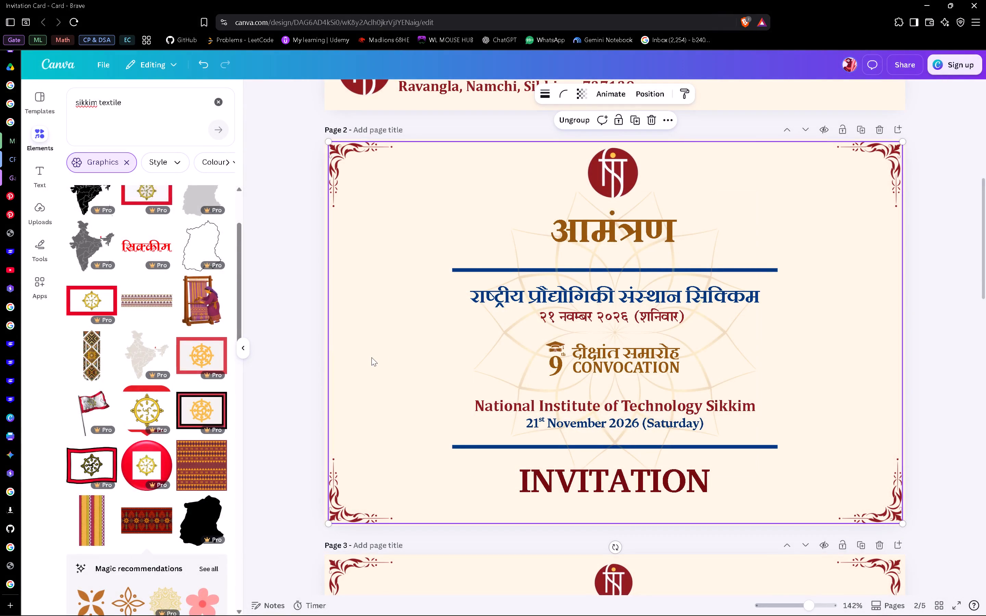
Try again to paste the copied pattern image onto page 2.
key("ctrl+v")
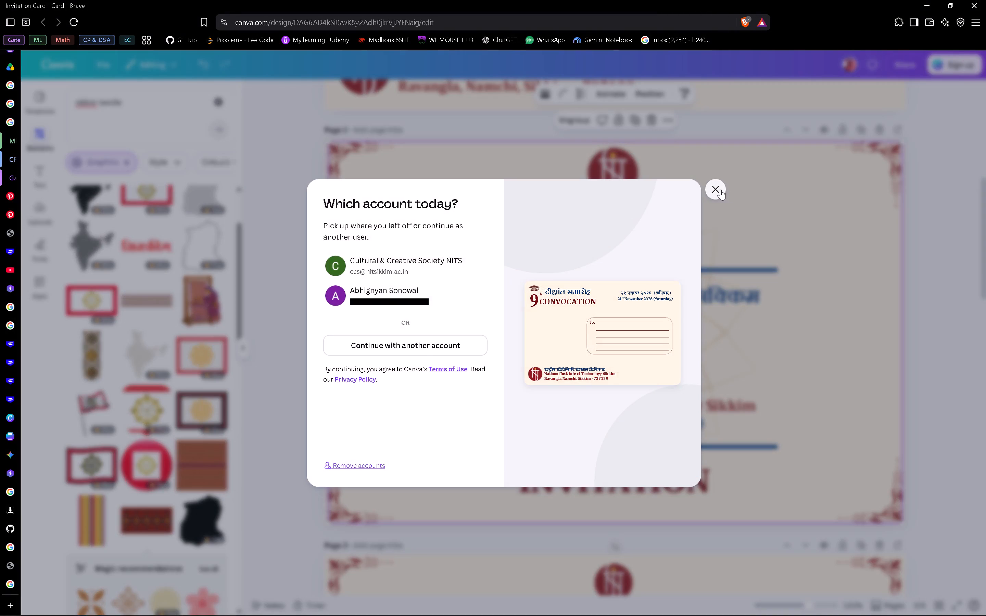
left_click(716, 185)
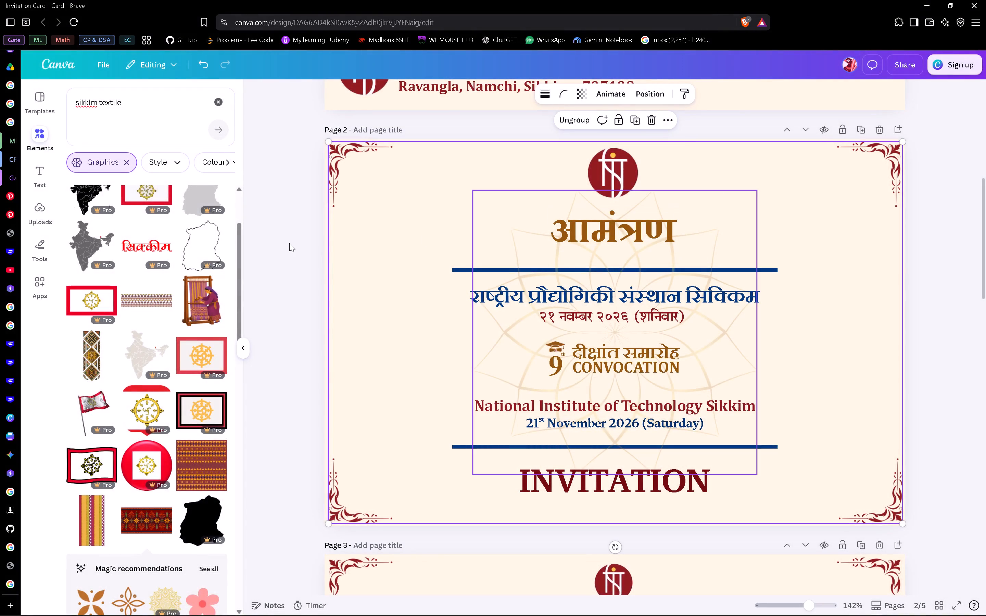
key("ctrl+v")
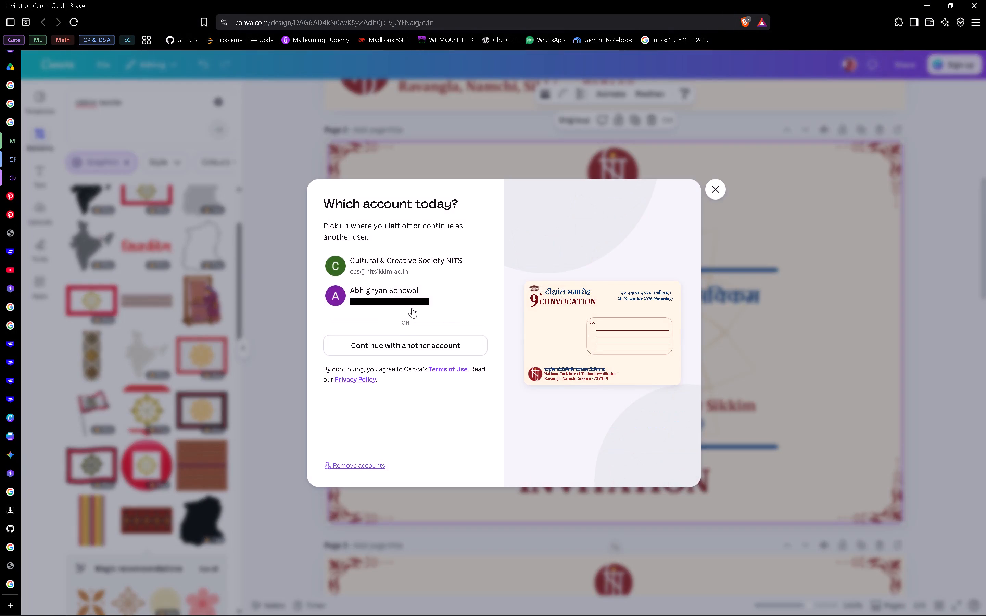
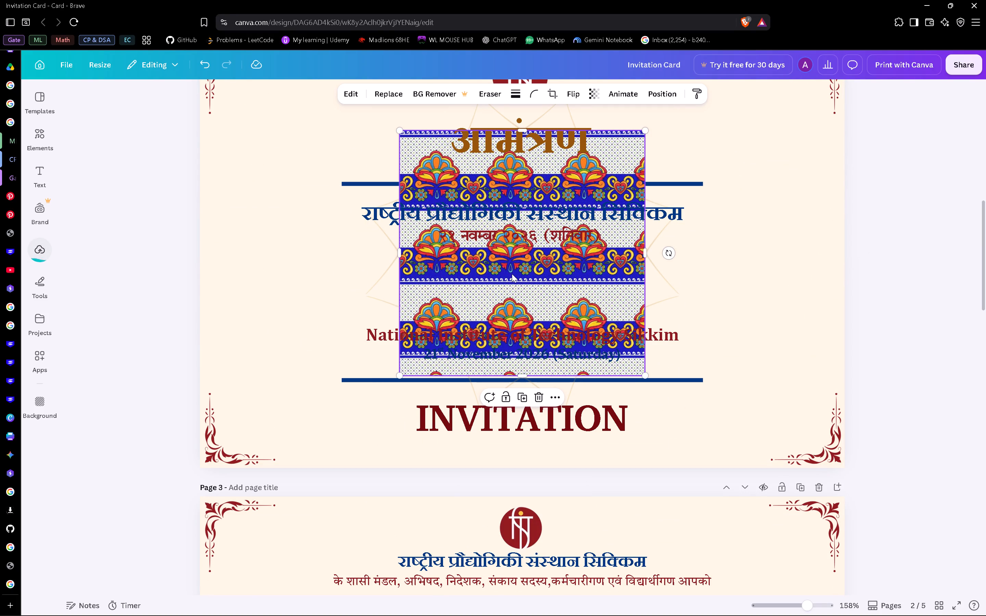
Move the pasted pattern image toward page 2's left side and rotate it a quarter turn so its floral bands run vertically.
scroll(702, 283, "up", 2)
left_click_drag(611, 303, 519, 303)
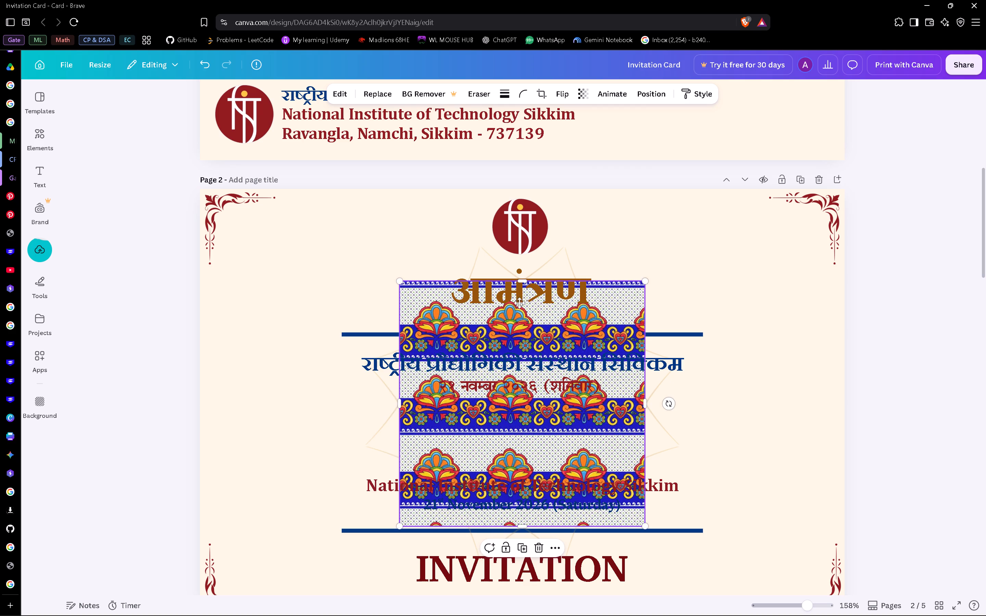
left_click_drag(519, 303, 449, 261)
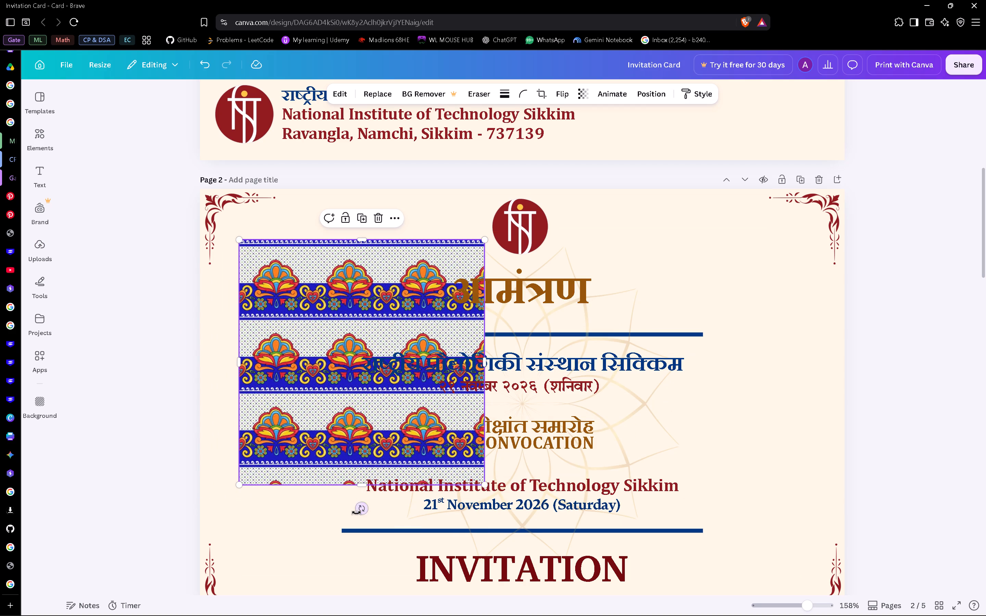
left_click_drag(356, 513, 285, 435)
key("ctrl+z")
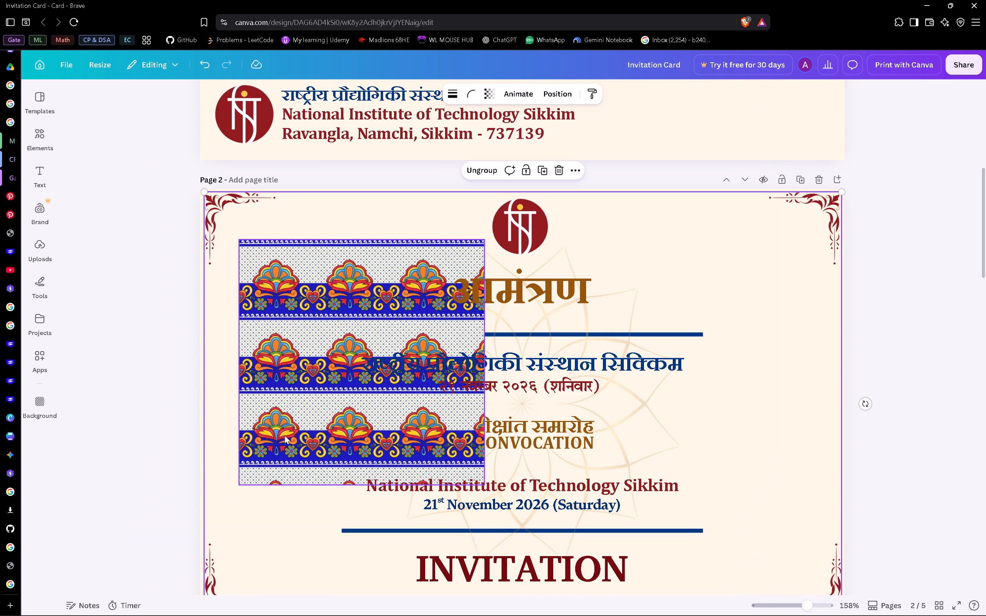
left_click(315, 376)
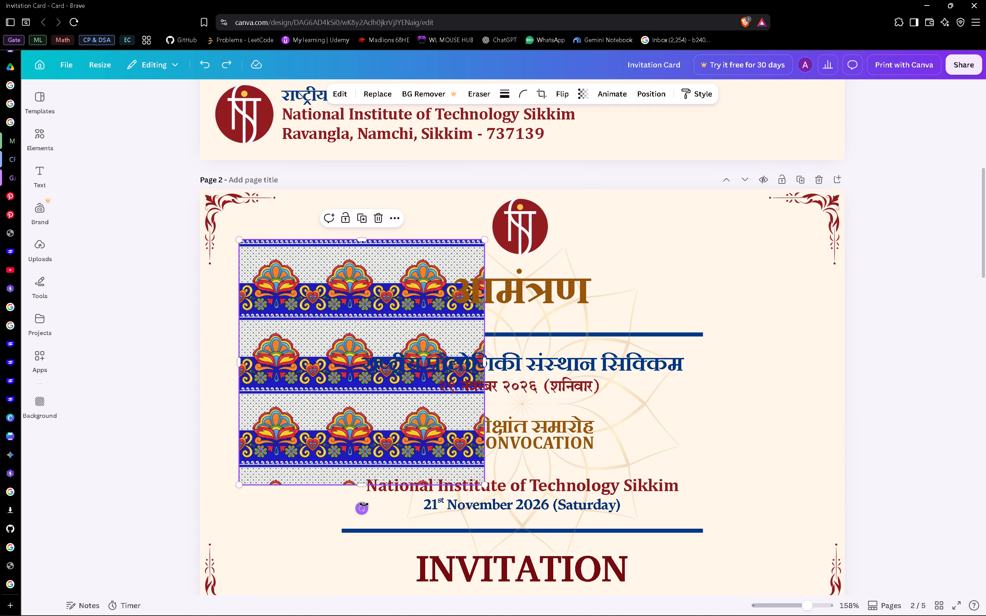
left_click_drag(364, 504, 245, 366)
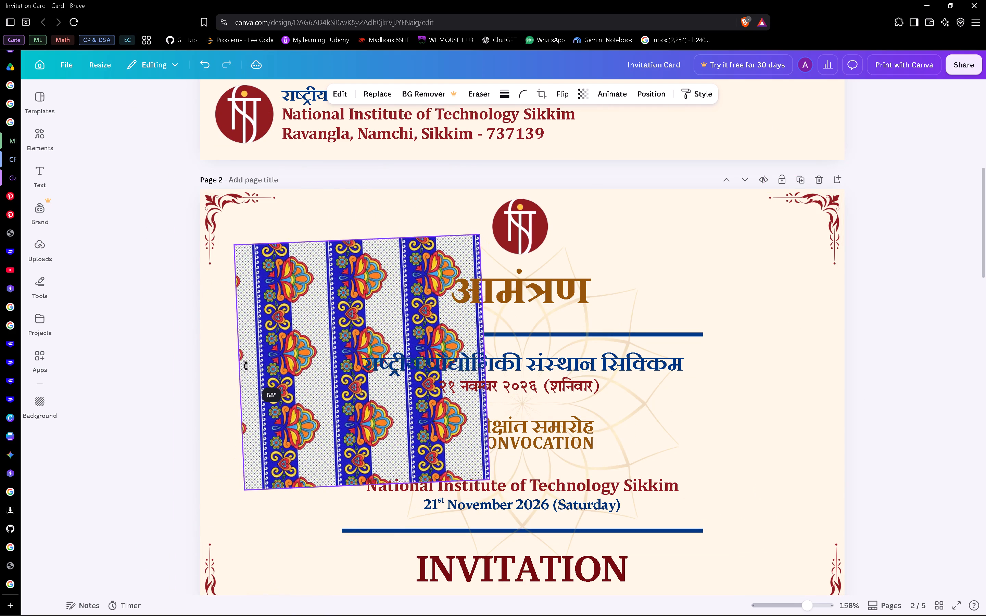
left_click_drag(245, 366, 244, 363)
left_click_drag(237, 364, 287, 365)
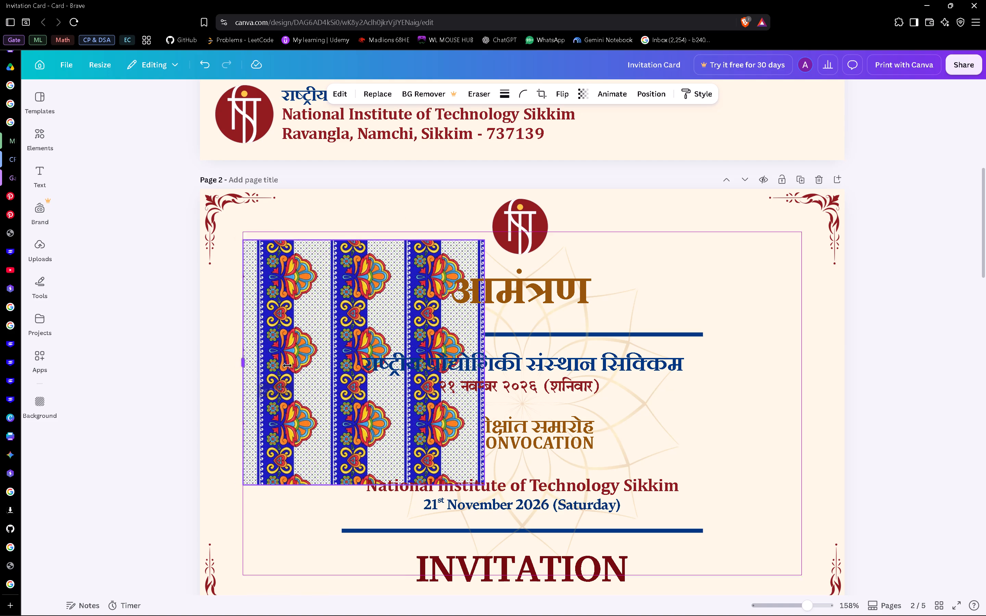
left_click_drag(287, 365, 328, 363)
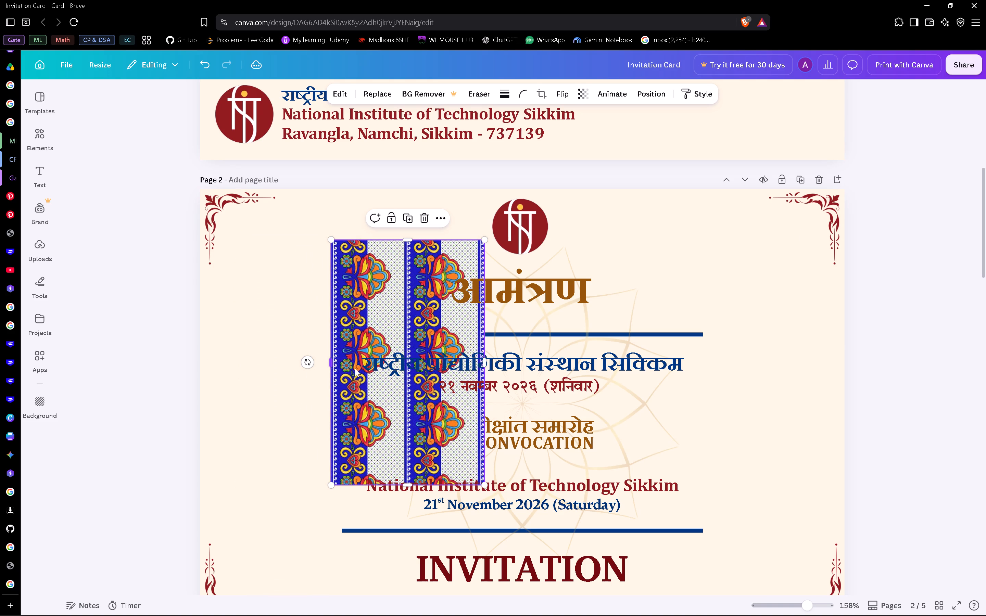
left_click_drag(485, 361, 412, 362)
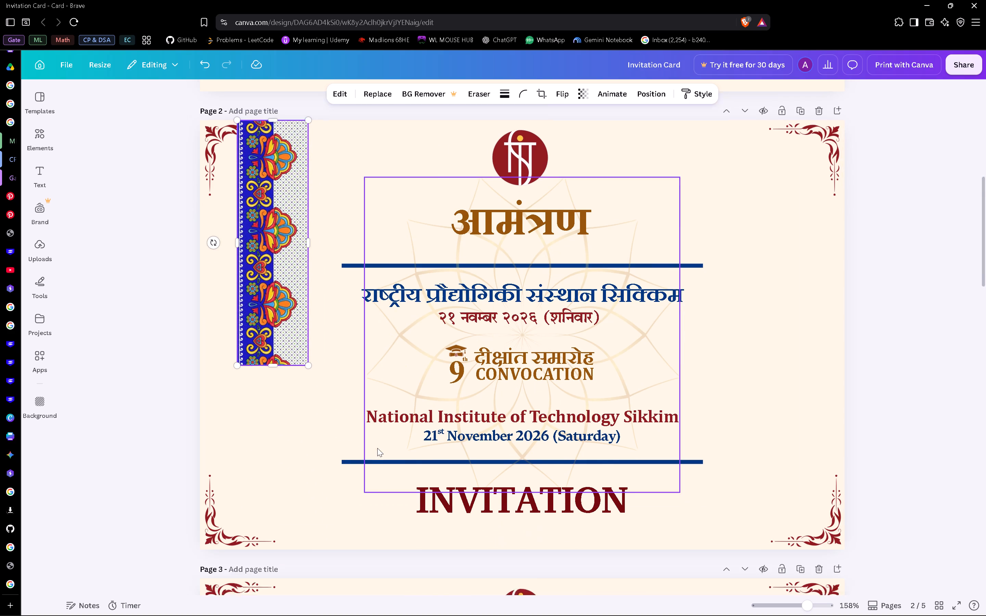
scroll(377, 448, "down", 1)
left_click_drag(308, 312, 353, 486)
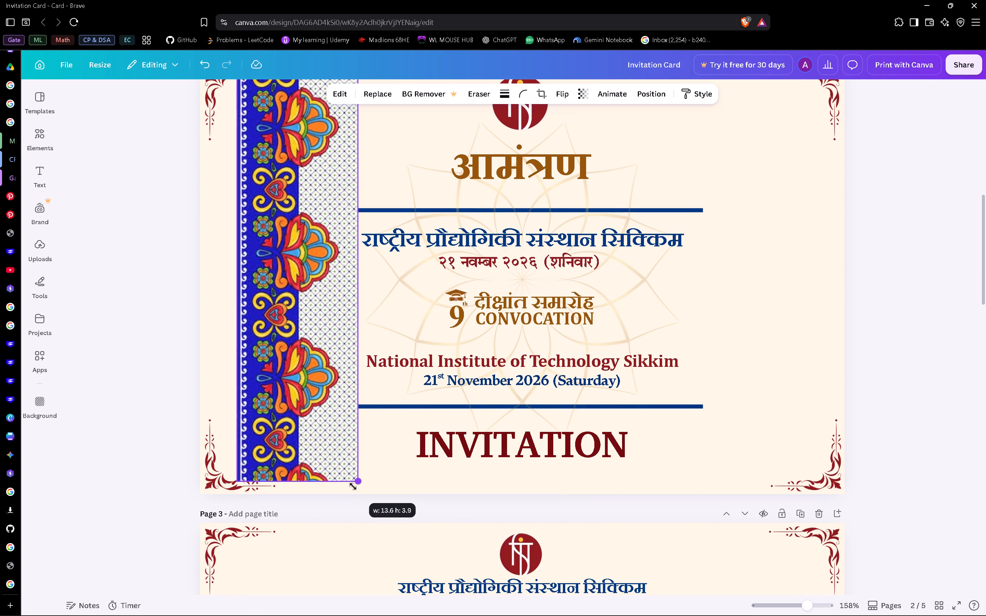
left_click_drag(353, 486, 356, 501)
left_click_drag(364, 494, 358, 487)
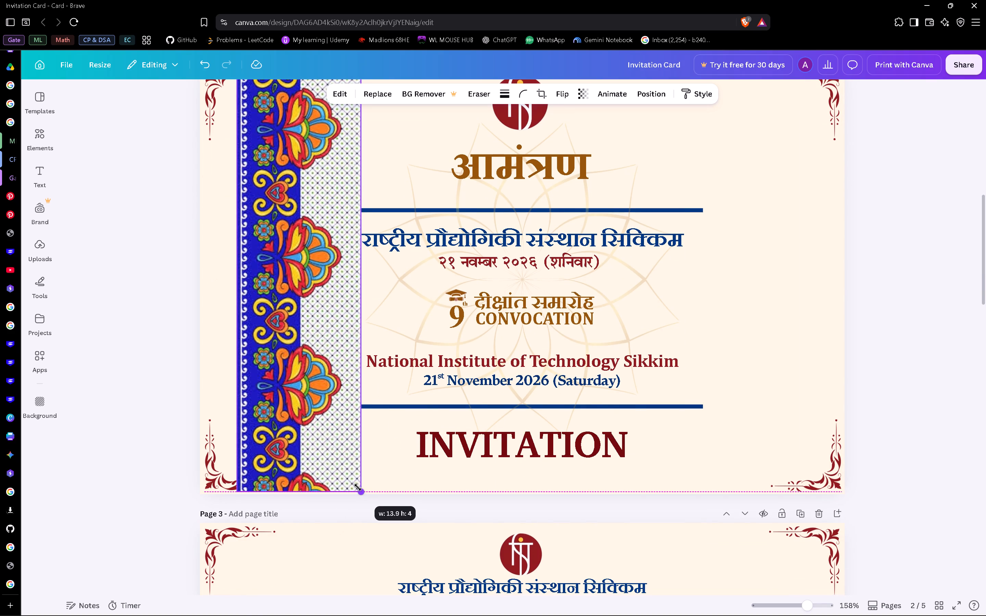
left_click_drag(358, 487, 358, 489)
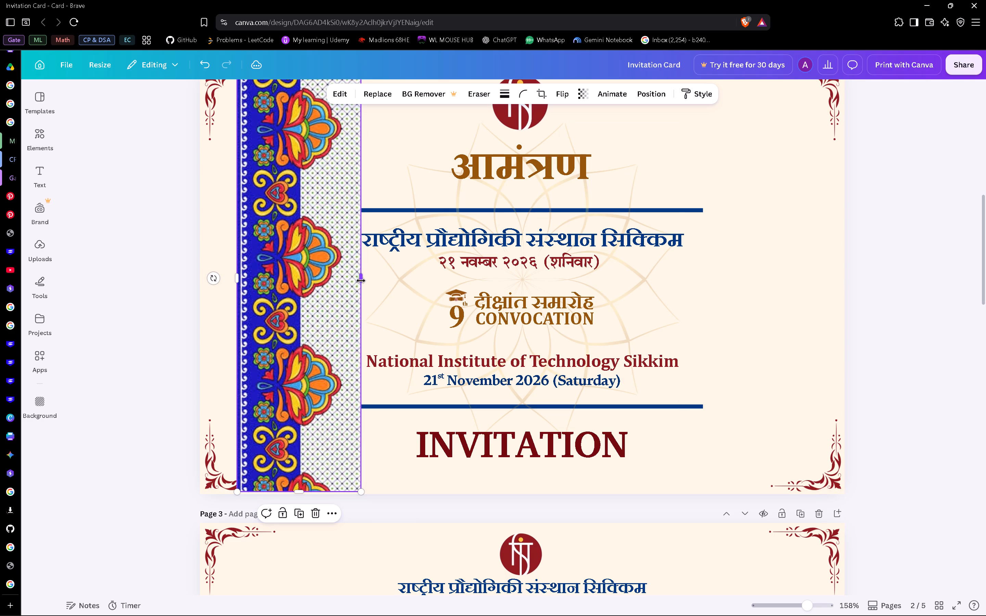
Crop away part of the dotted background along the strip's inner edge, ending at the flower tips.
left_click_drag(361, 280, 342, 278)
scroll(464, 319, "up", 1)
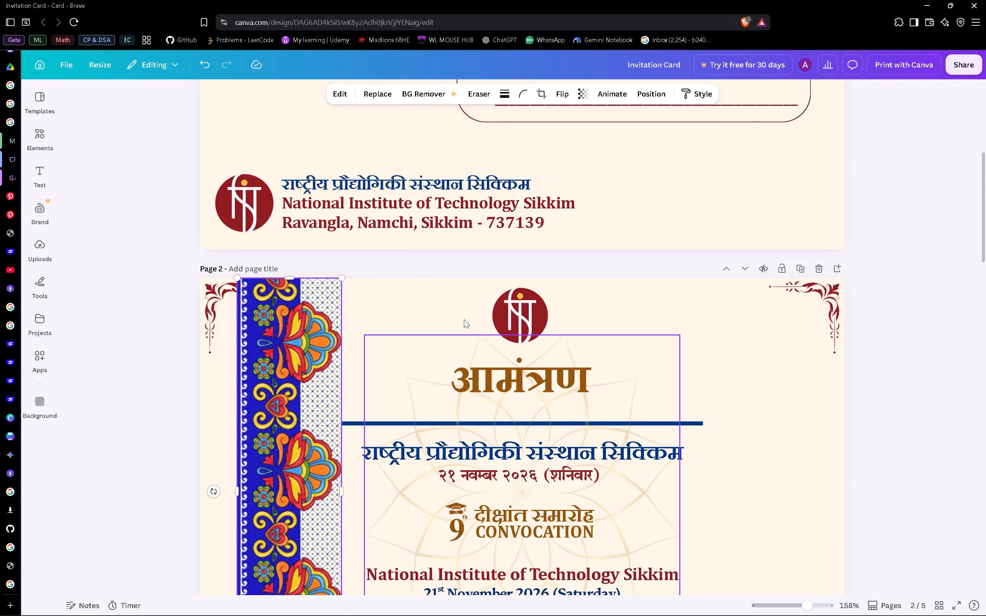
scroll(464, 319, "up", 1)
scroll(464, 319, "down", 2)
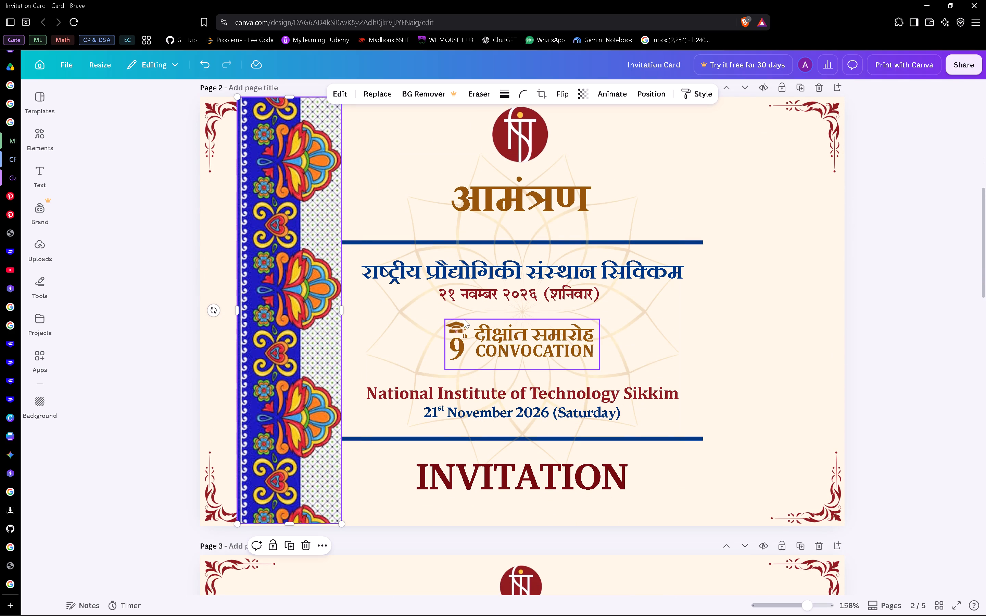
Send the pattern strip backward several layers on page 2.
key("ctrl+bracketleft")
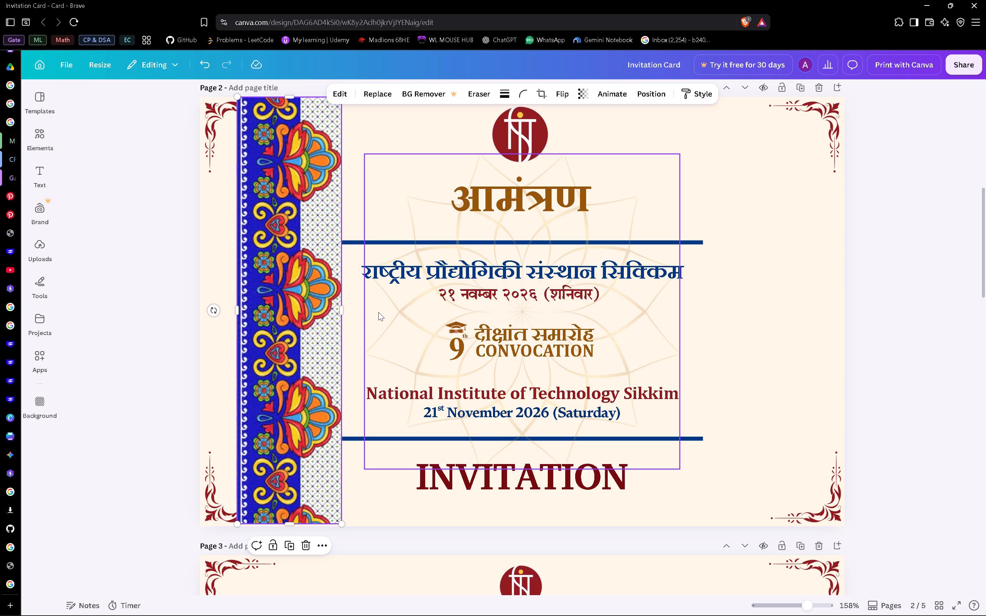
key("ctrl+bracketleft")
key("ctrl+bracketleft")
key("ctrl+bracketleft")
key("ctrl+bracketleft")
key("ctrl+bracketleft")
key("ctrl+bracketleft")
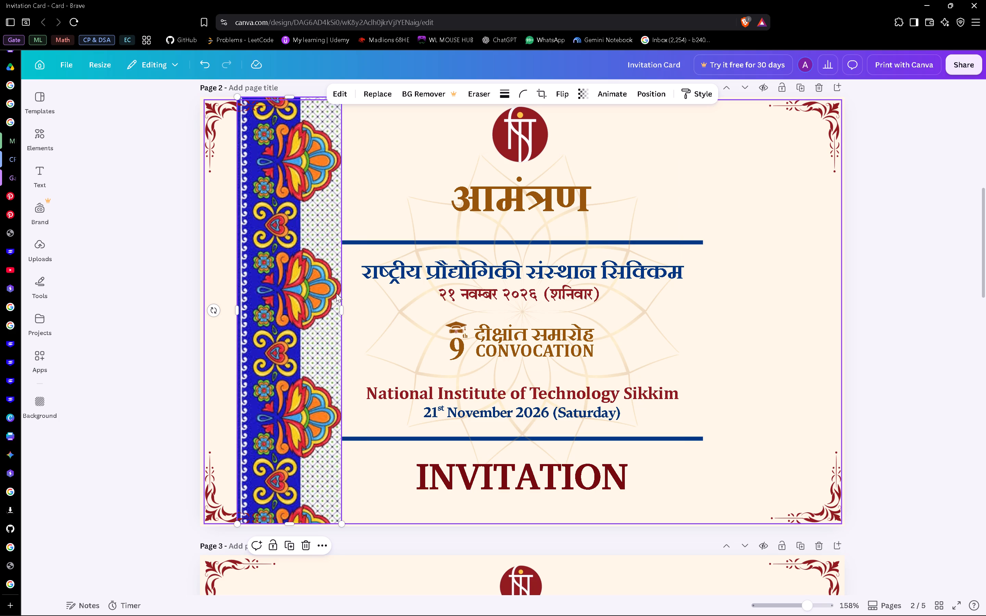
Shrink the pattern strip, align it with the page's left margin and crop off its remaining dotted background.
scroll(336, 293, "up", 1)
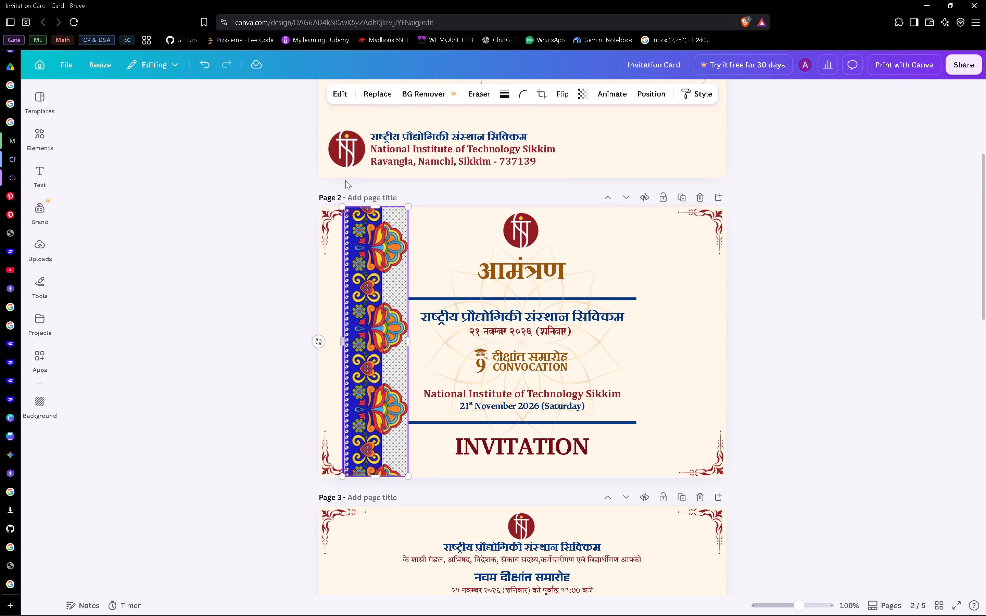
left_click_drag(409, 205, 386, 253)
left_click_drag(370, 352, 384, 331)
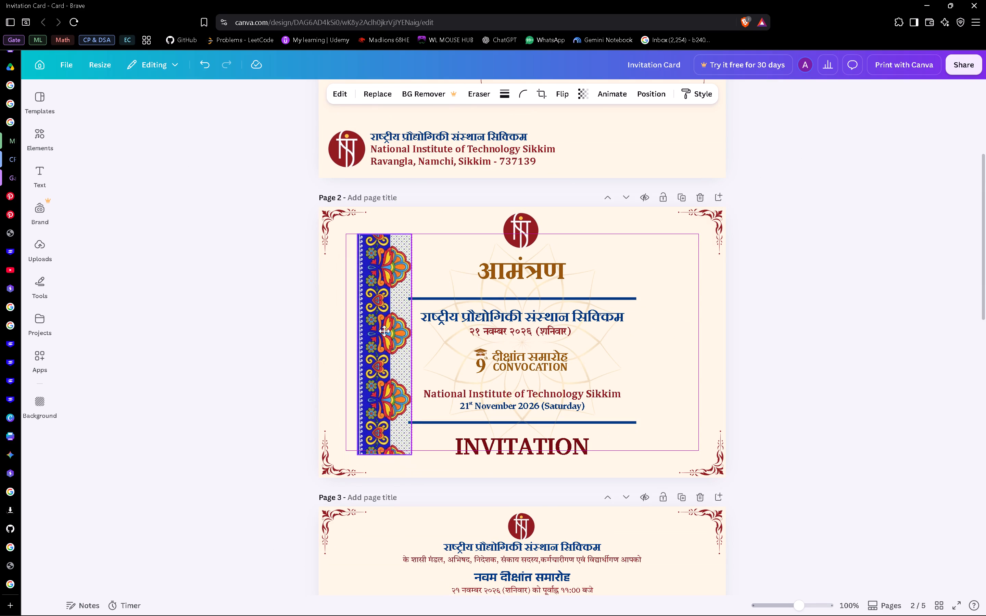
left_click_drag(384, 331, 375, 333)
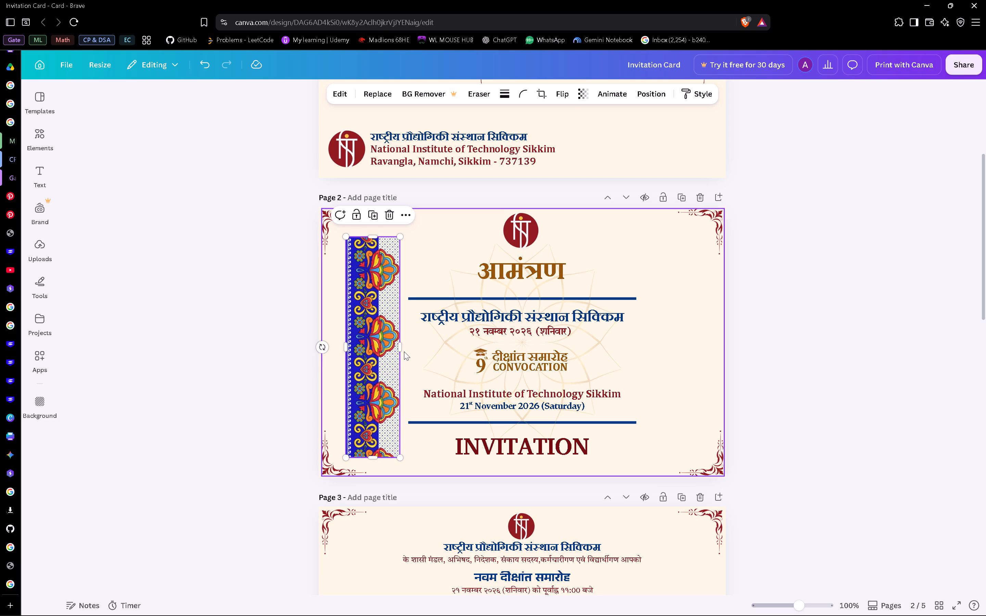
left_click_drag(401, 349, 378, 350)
Delete the pattern strip from page 2.
key("Delete")
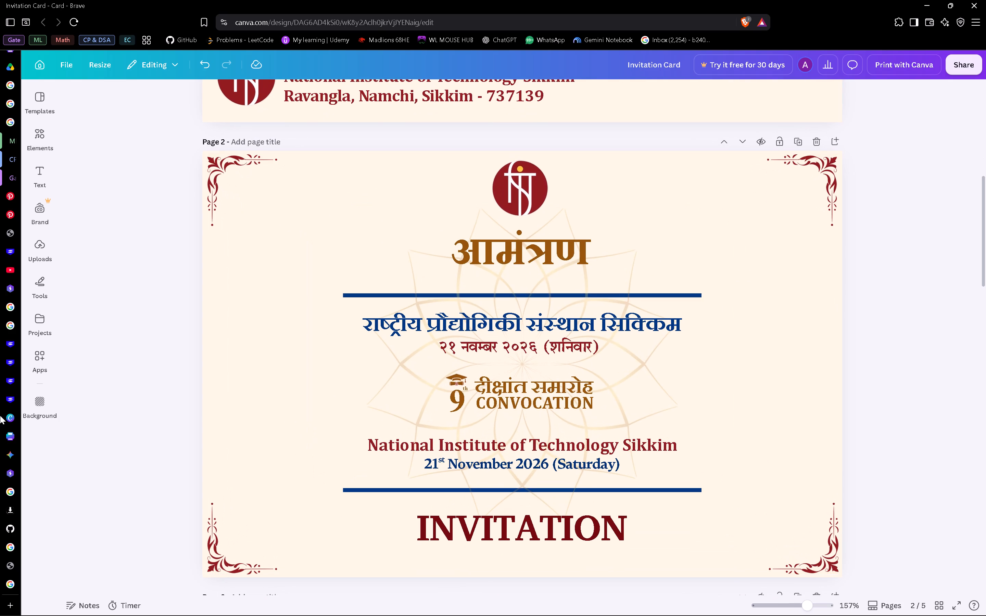
Search the design elements for "sikkim textile" and show all matching graphics.
left_click(45, 133)
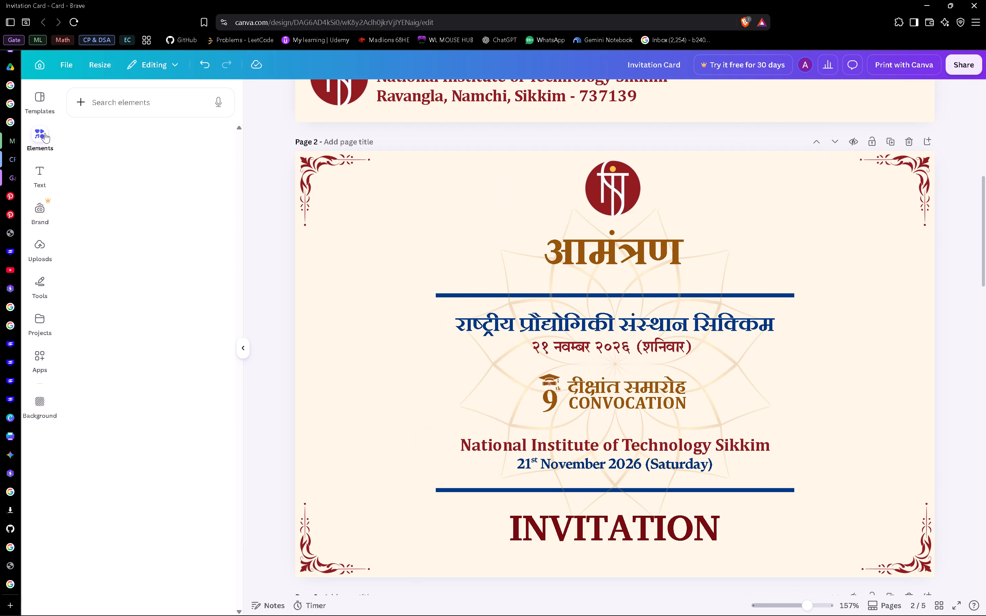
left_click(114, 102)
type("siki")
key("BackSpace")
type("kim")
key("space")
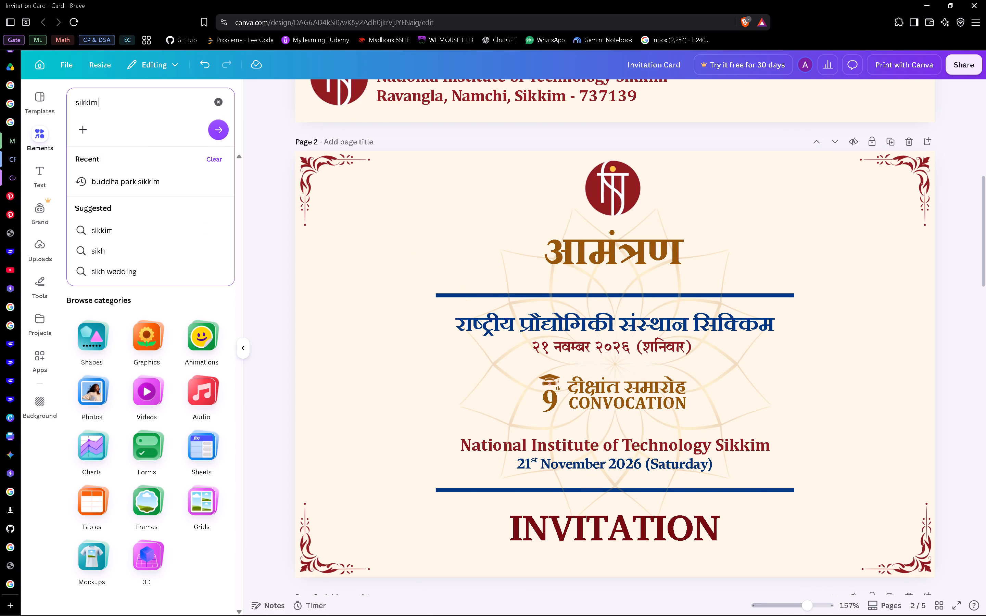
key("BackSpace")
key("space")
type("textile")
key("Return")
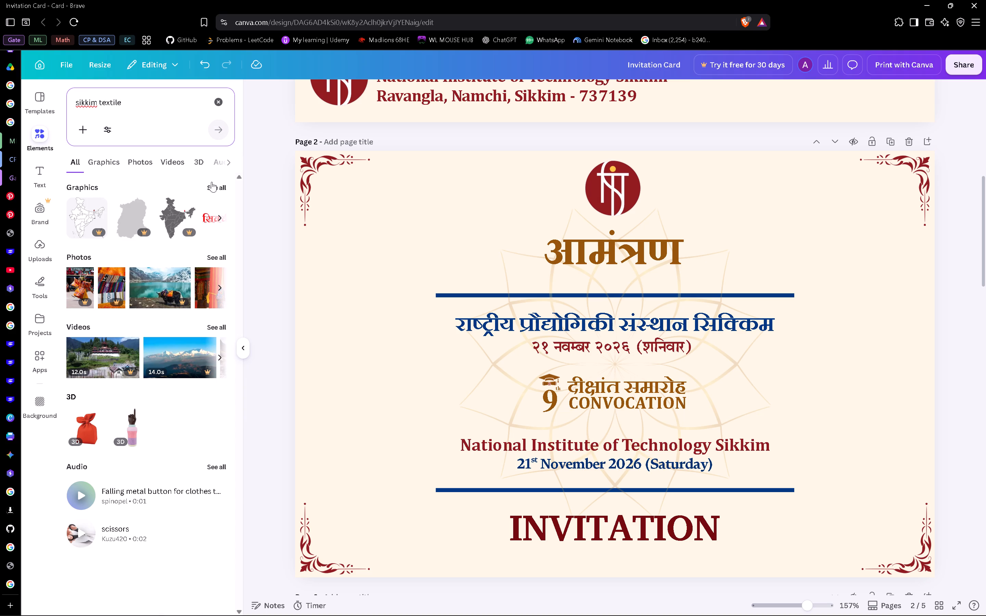
left_click(212, 182)
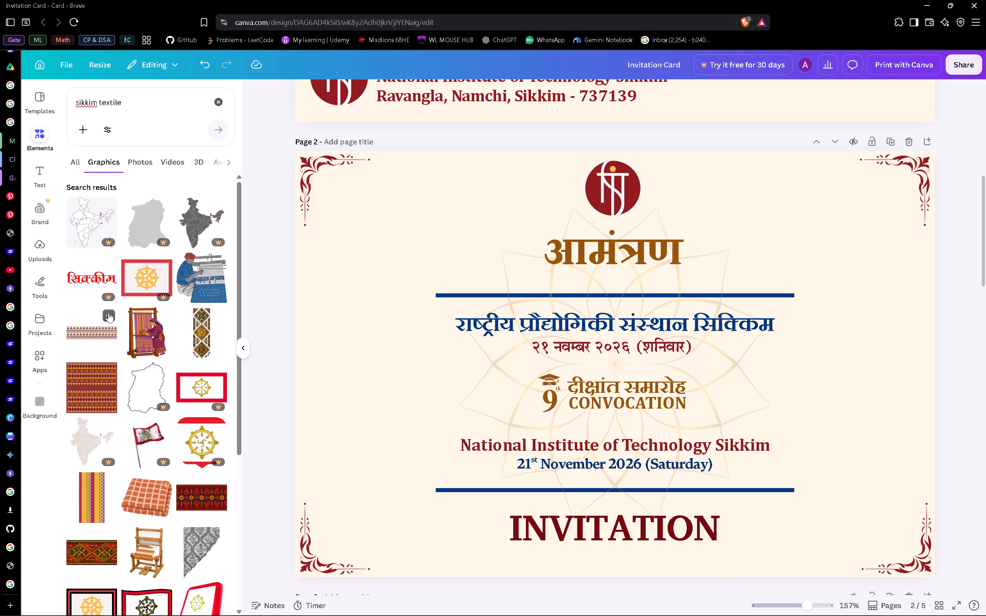
Check the details of the light border strip and the vertical black-and-gold textile banner among the graphics.
left_click(109, 312)
left_click(273, 293)
left_click(216, 312)
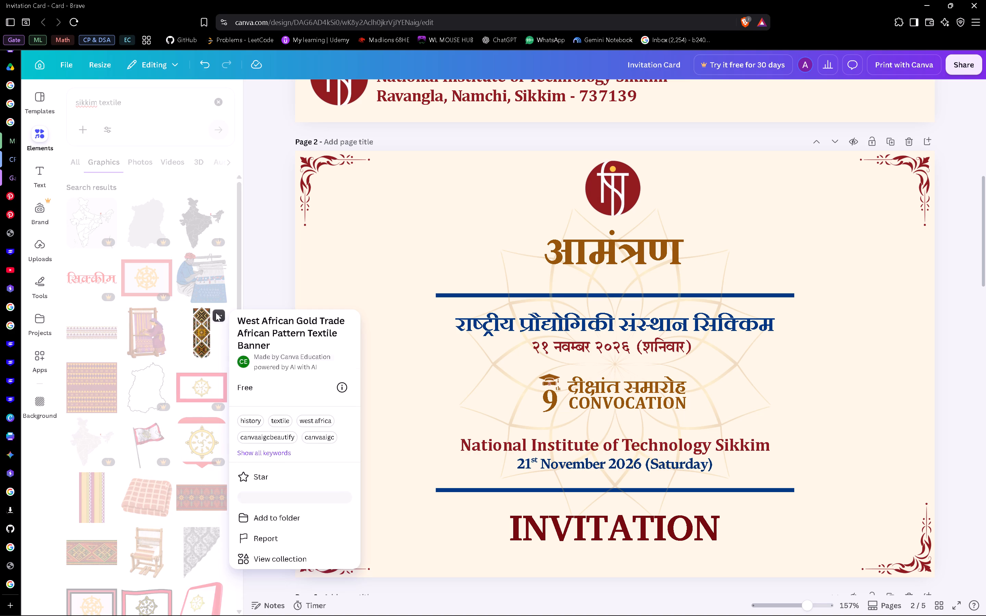
left_click(259, 272)
Search the design elements for "buddhist textile" and show all matching graphics.
left_click(213, 103)
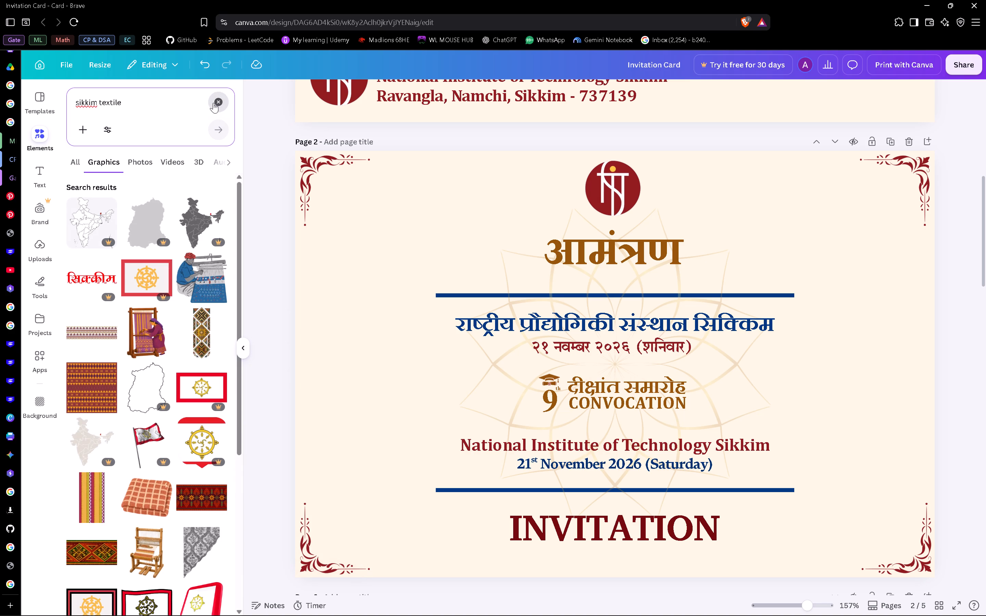
type("bu")
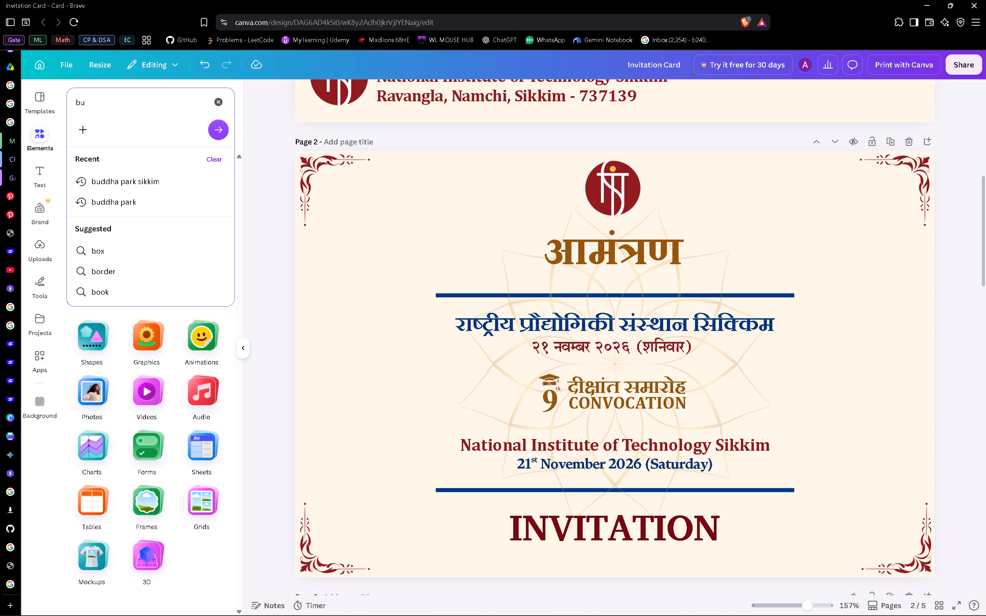
key("d")
type("dhist")
key("space")
type("textile")
key("Return")
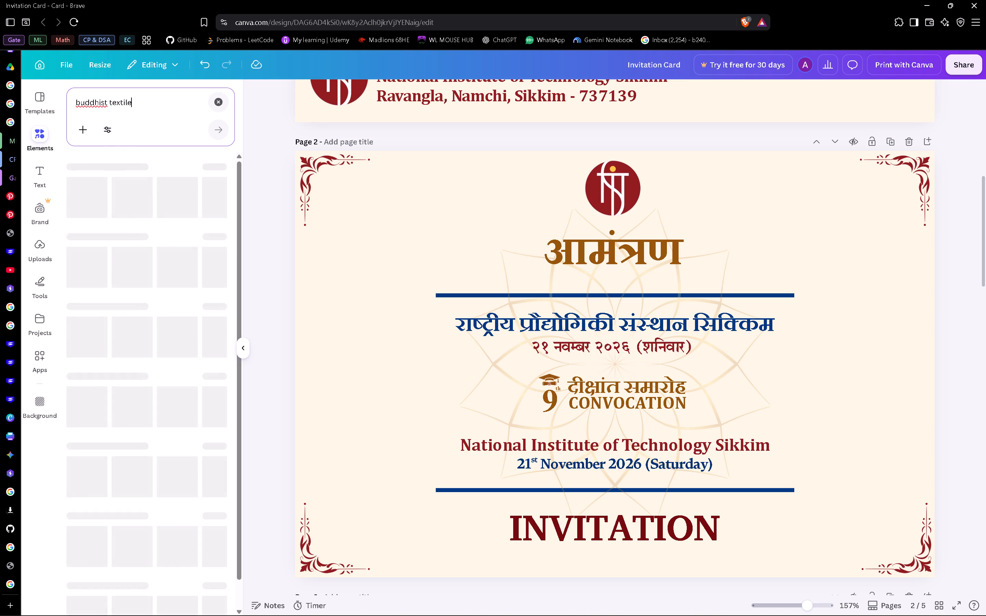
left_click(214, 189)
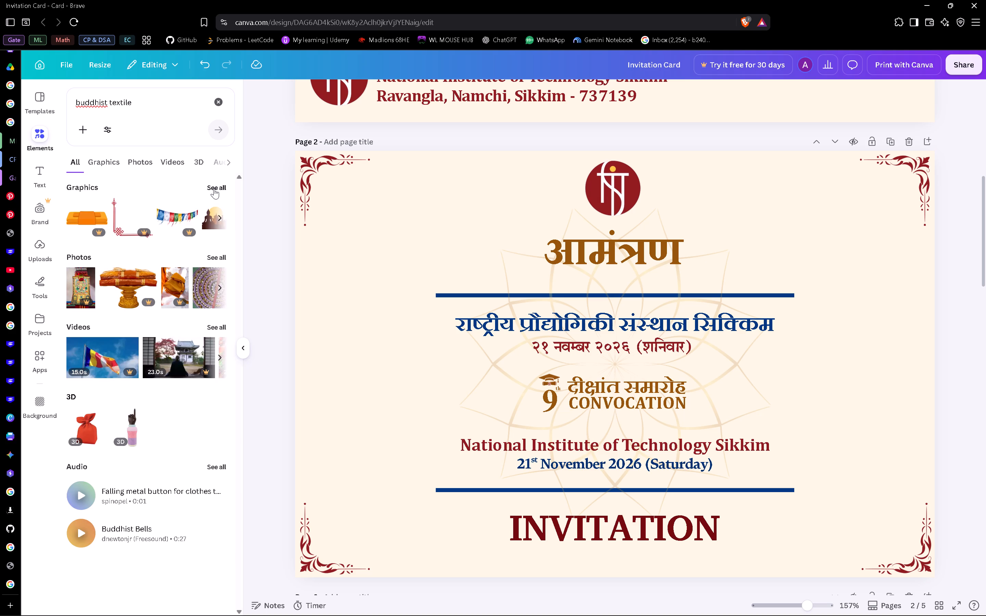
Look through the Buddhist textile graphics for a usable pattern, including the square red-and-gold woven pattern.
scroll(149, 329, "down", 3)
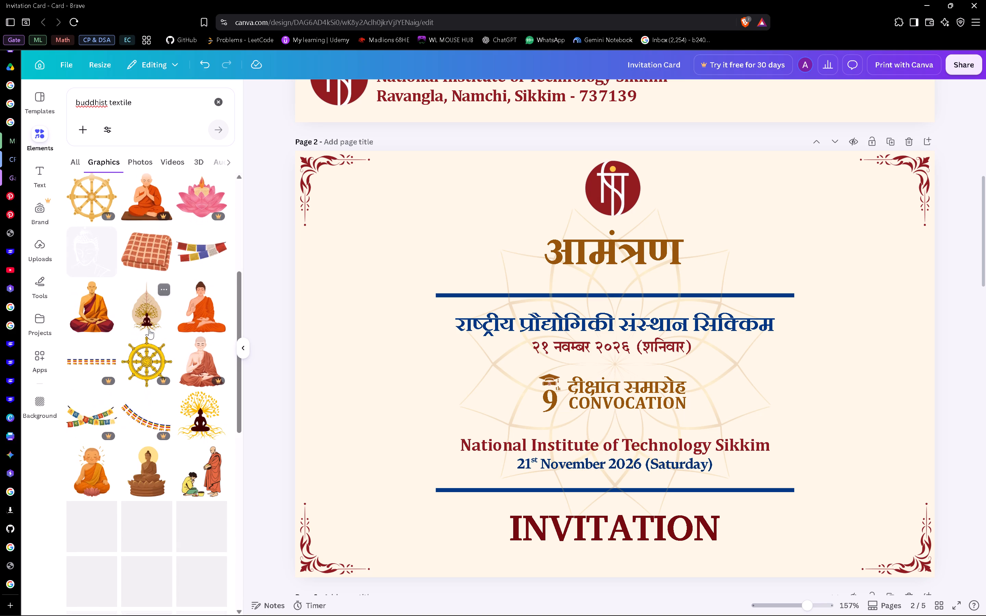
scroll(149, 329, "down", 5)
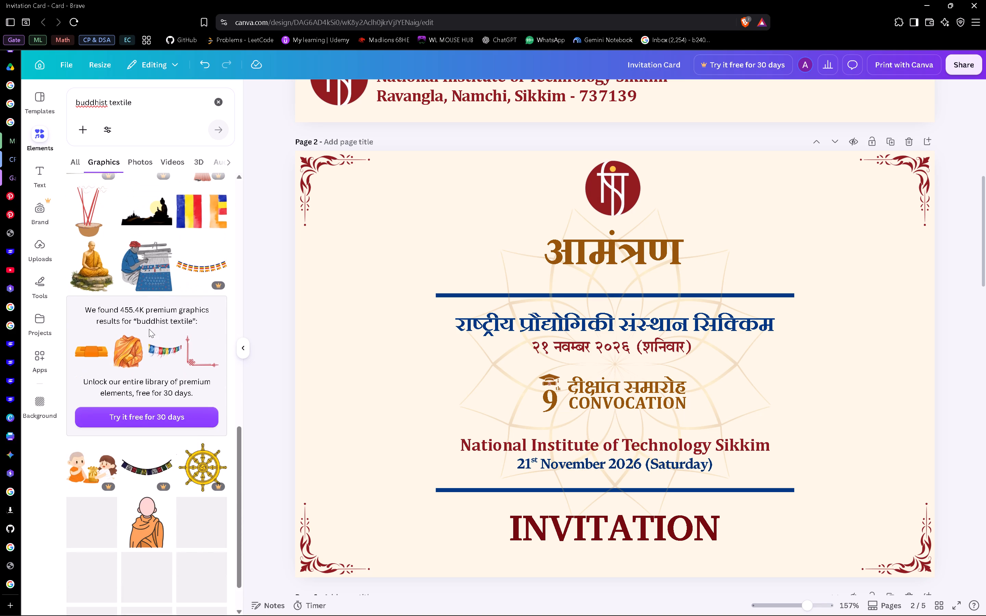
scroll(149, 329, "down", 6)
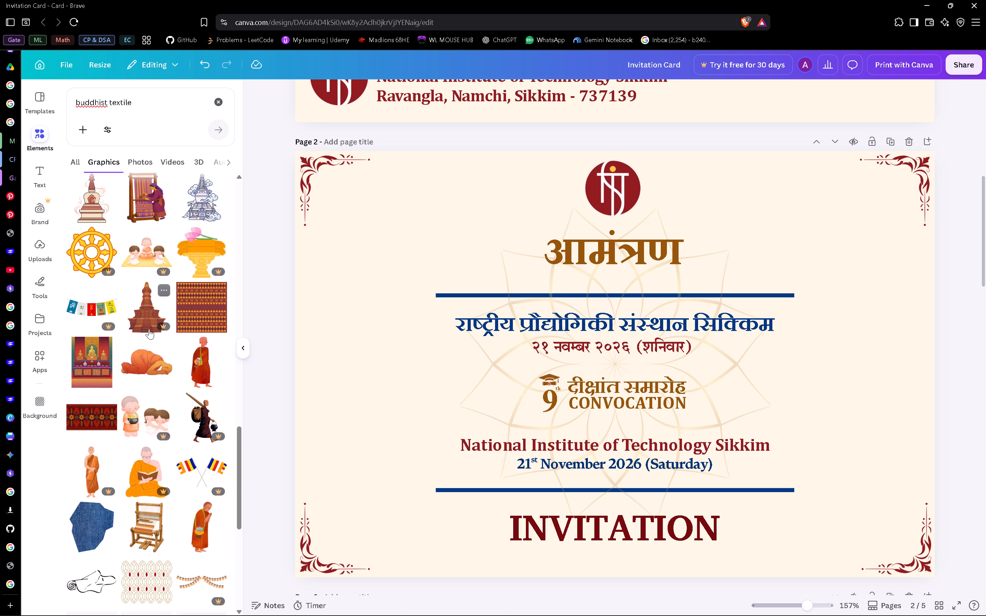
left_click(218, 289)
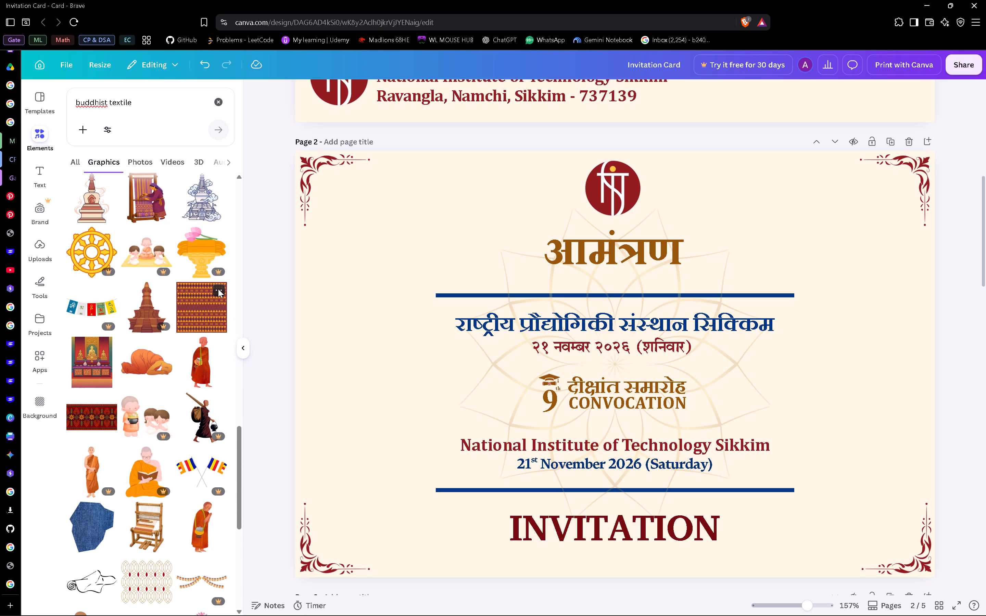
left_click(256, 241)
scroll(153, 245, "up", 11)
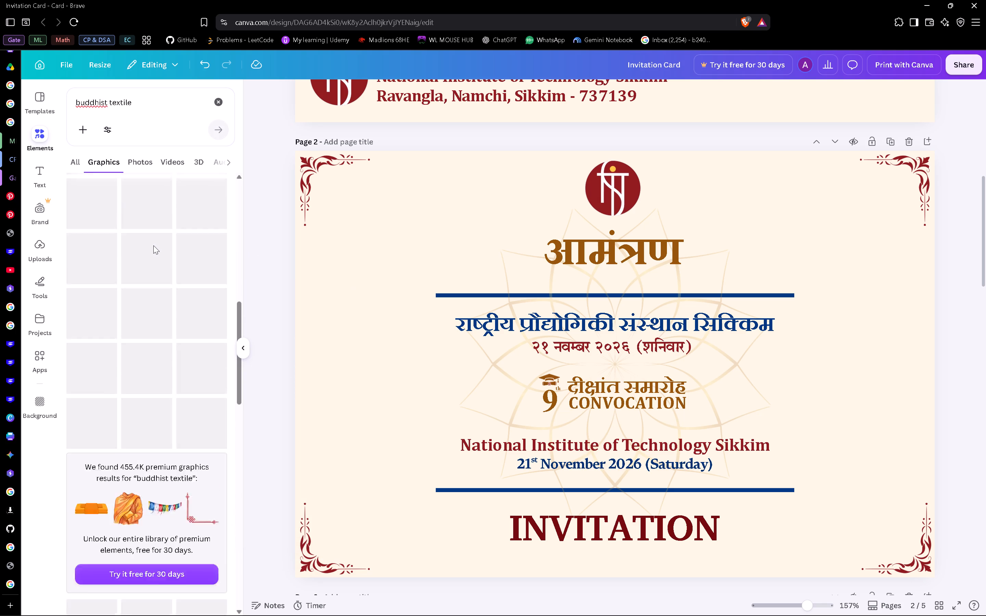
scroll(153, 245, "up", 7)
Search the graphics for "buddhist design" instead.
left_click(170, 109)
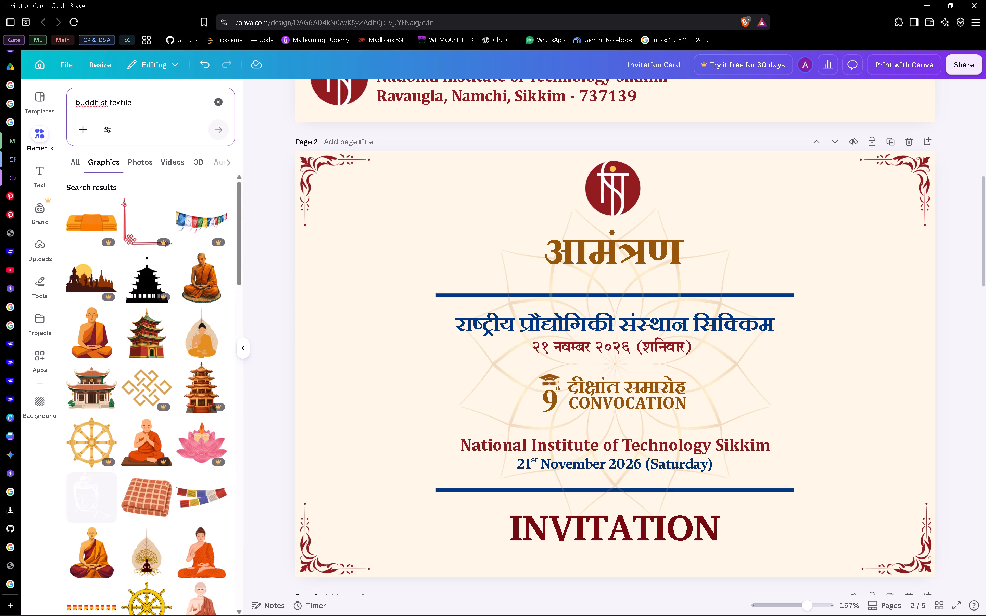
left_click(170, 109)
left_click(150, 101)
key("BackSpace")
key("BackSpace")
key("BackSpace")
key("BackSpace")
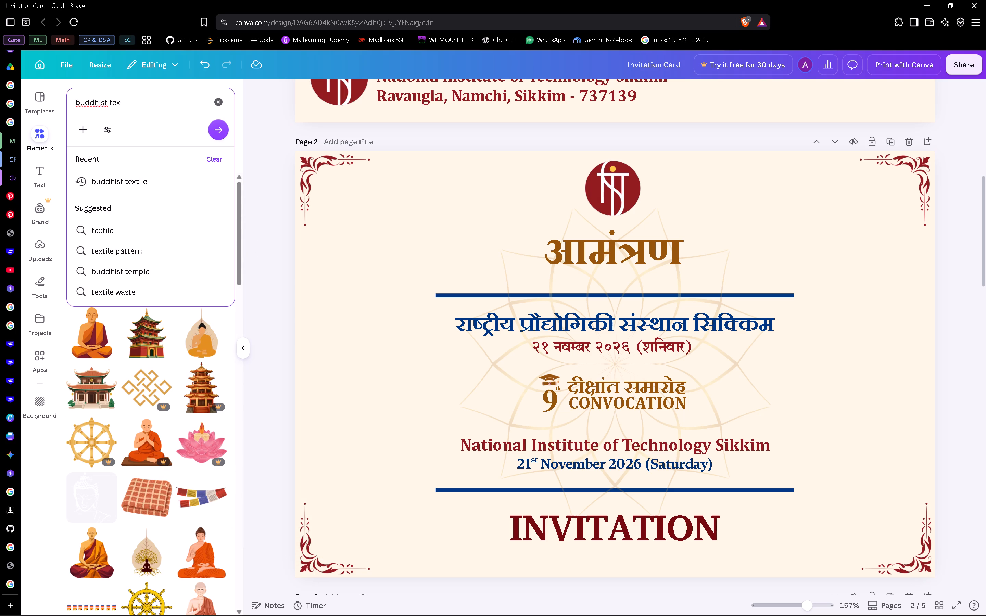
key("BackSpace")
key("BackSpace")
key("BackSpace")
type("design")
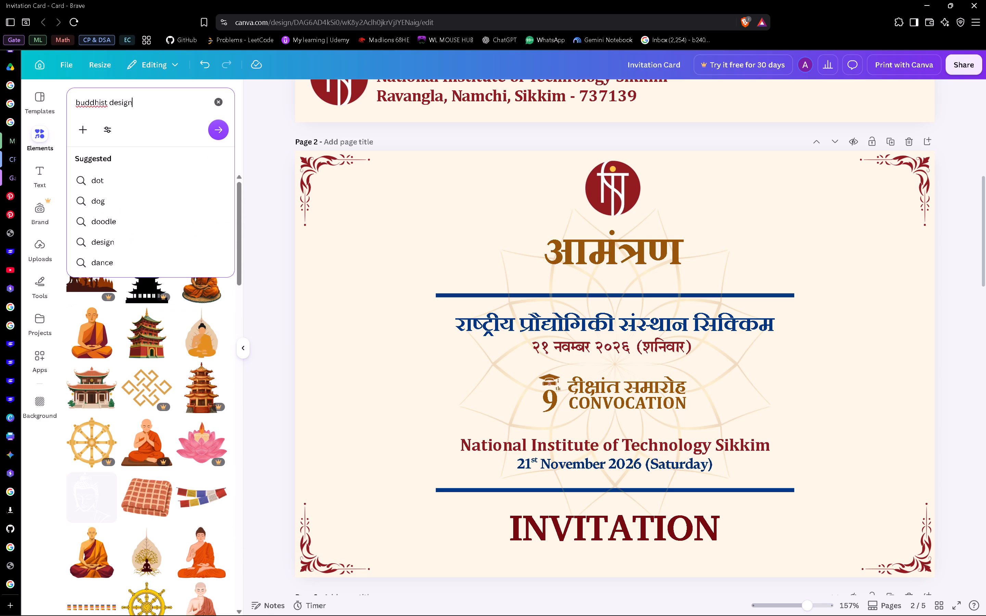
key("Return")
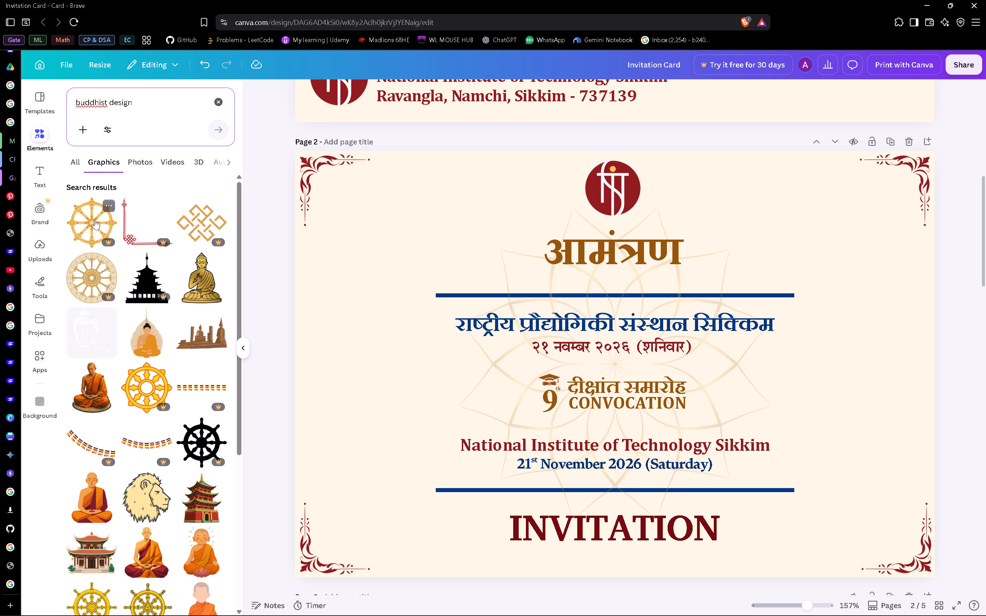
Add the straight Buddhist flag strip graphic to page 2 and rotate it upright.
left_click(192, 388)
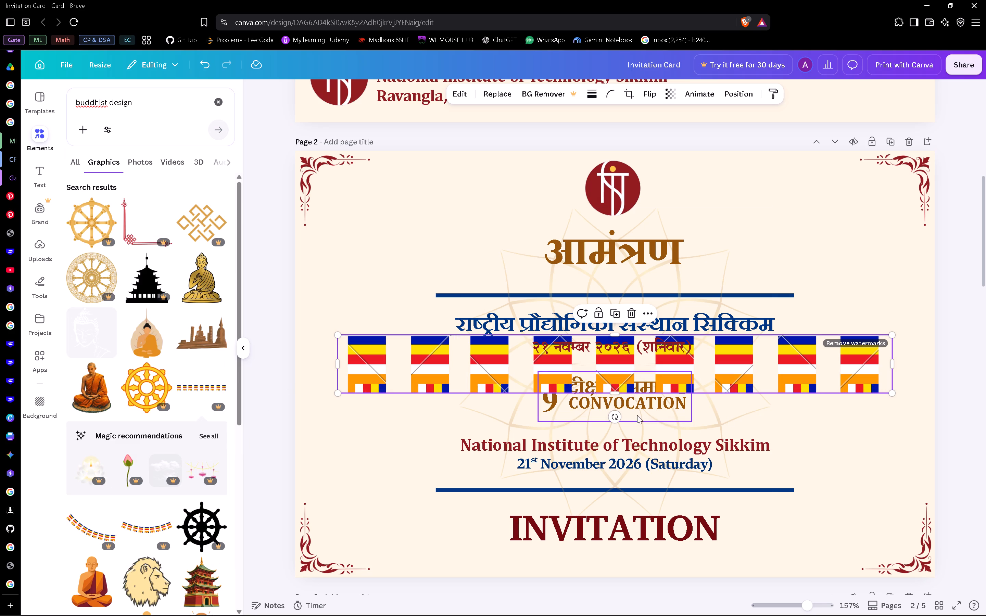
left_click_drag(617, 417, 518, 413)
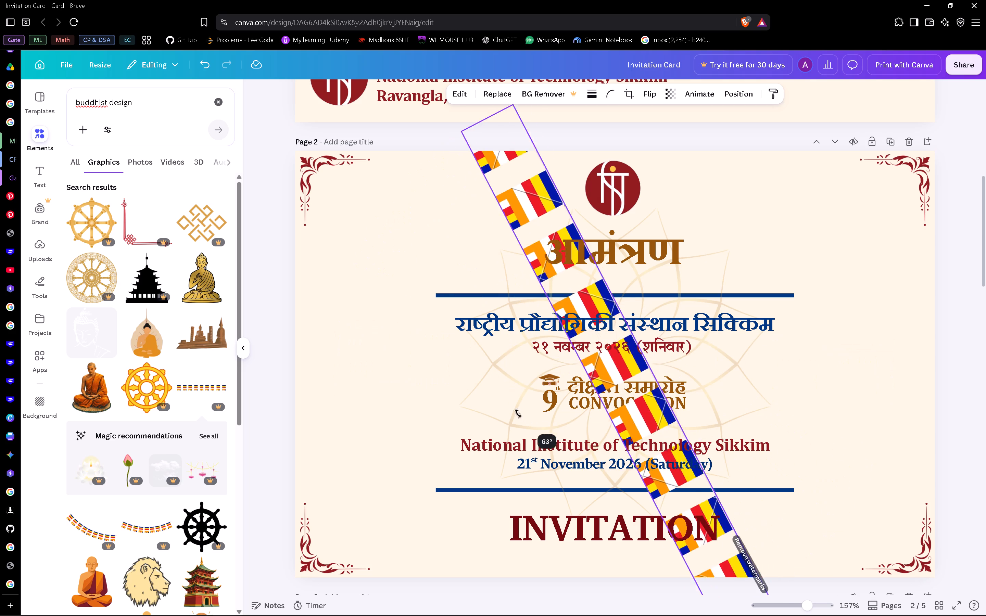
left_click_drag(518, 413, 466, 368)
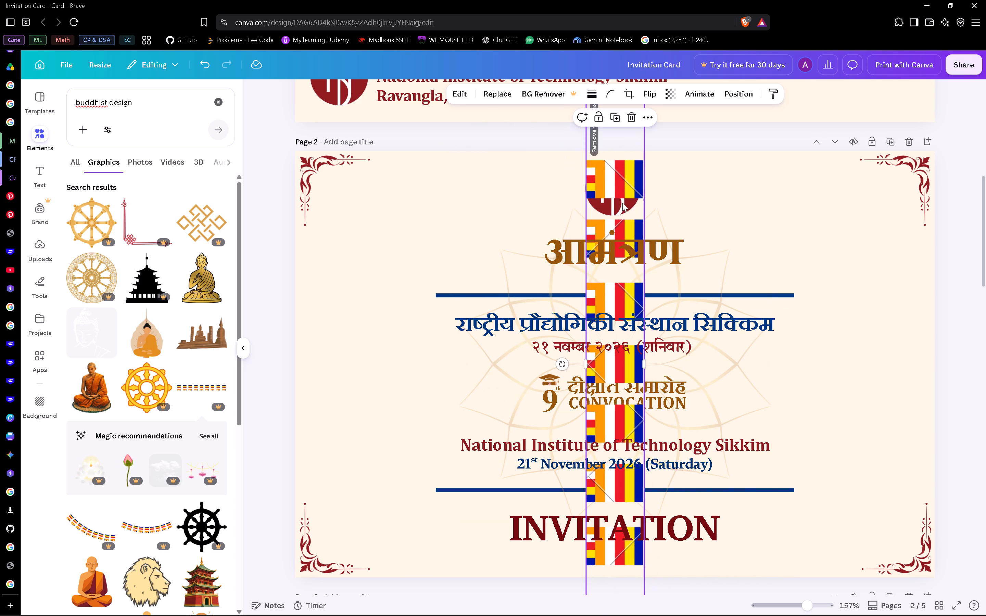
Move the flag strip to the left side of page 2 and shrink it to fit between the corner ornaments.
left_click_drag(610, 187, 379, 188)
left_click_drag(414, 85, 396, 187)
left_click_drag(372, 322, 372, 318)
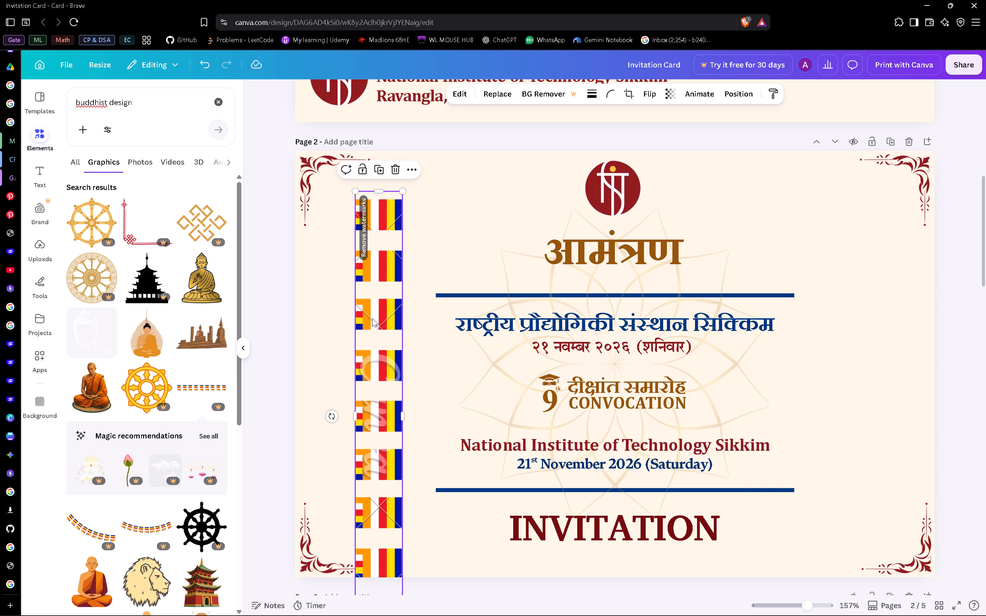
left_click_drag(372, 318, 373, 304)
left_click_drag(405, 175, 372, 279)
left_click(359, 410)
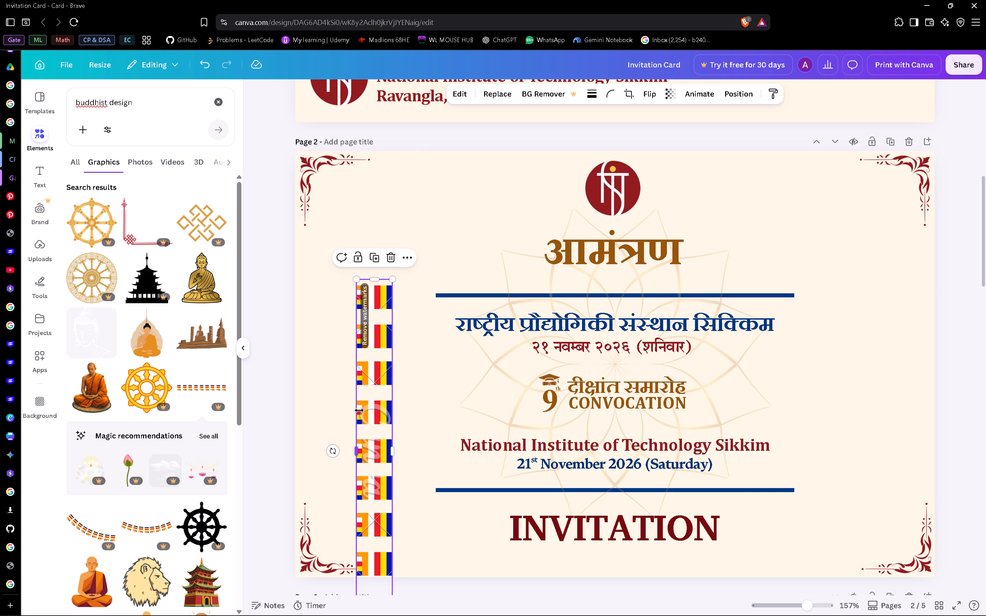
Align the flag strip to the page's vertical middle, shift it towards the left edge and shorten it slightly.
right_click(376, 403)
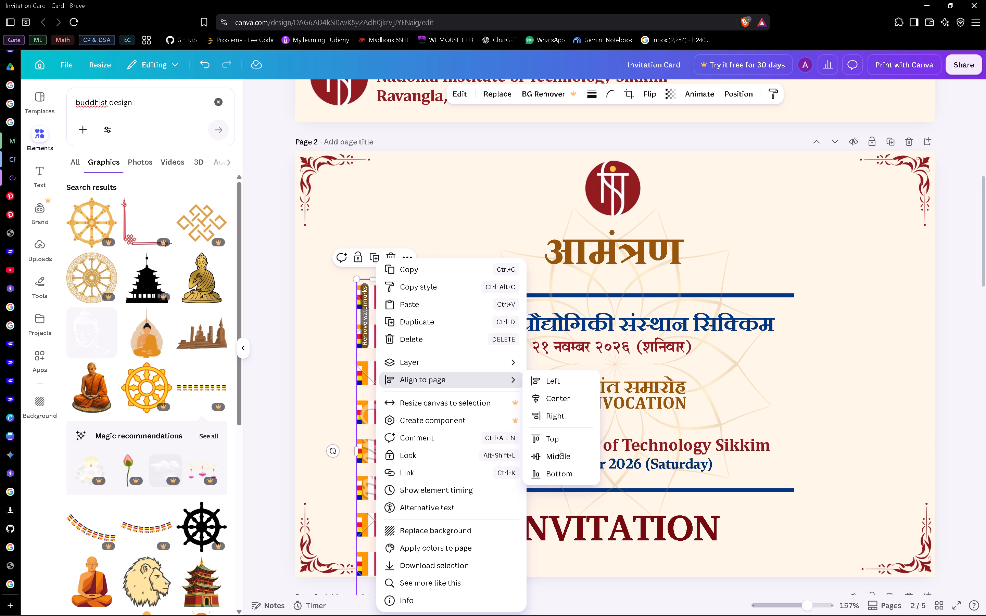
left_click(554, 452)
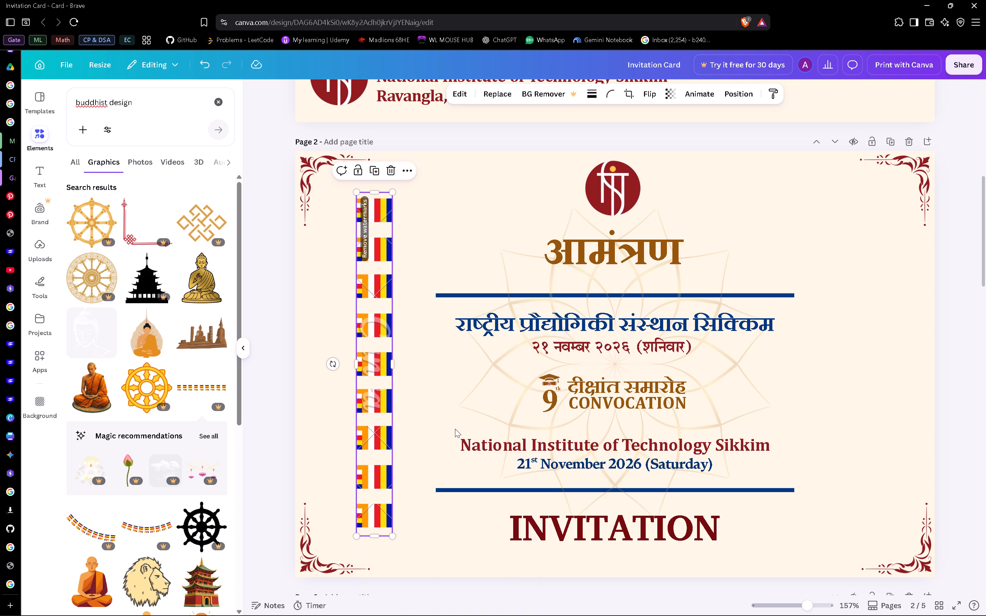
left_click_drag(377, 406, 360, 406)
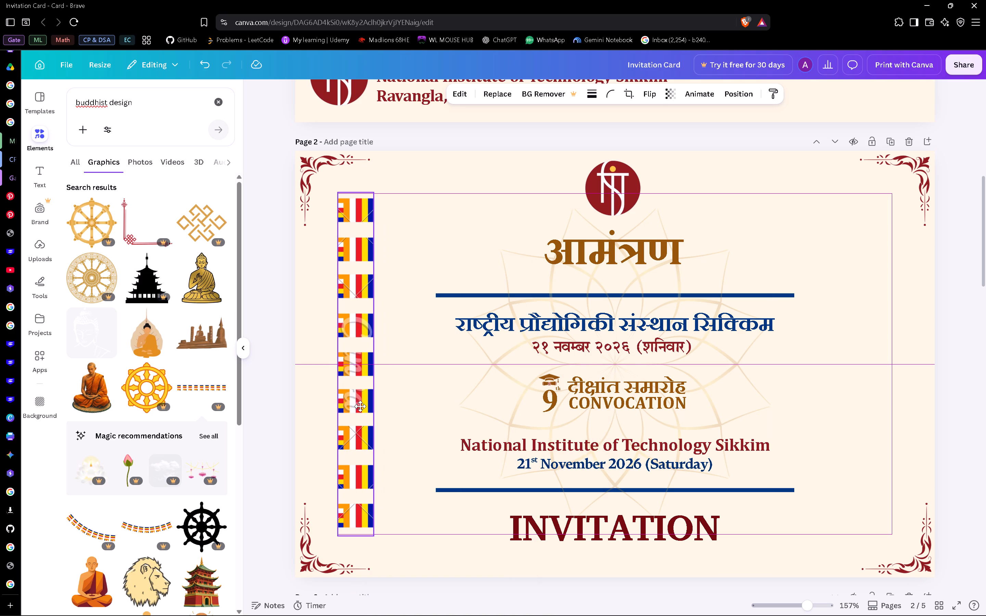
left_click_drag(360, 406, 356, 406)
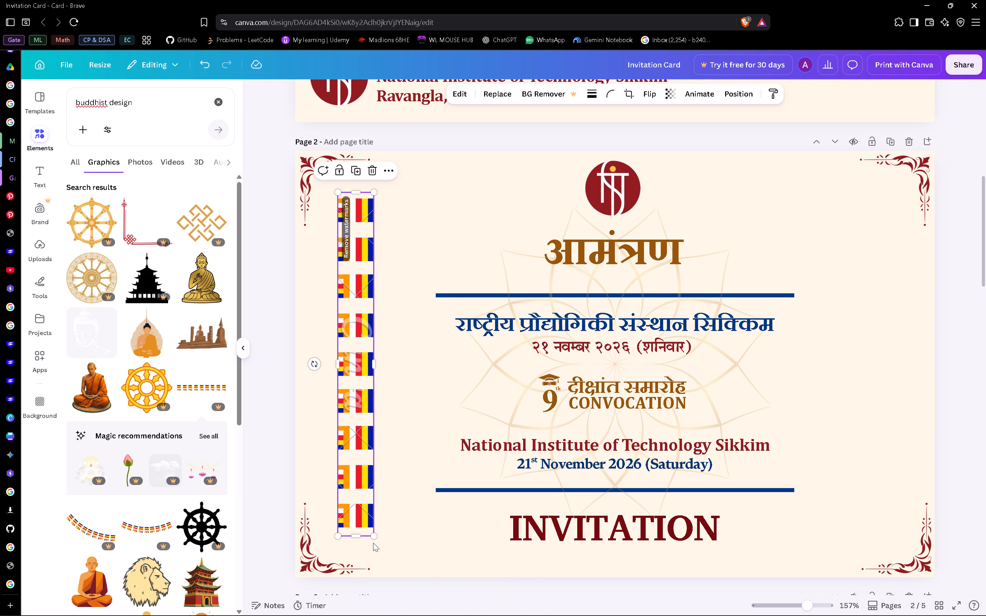
left_click(375, 535)
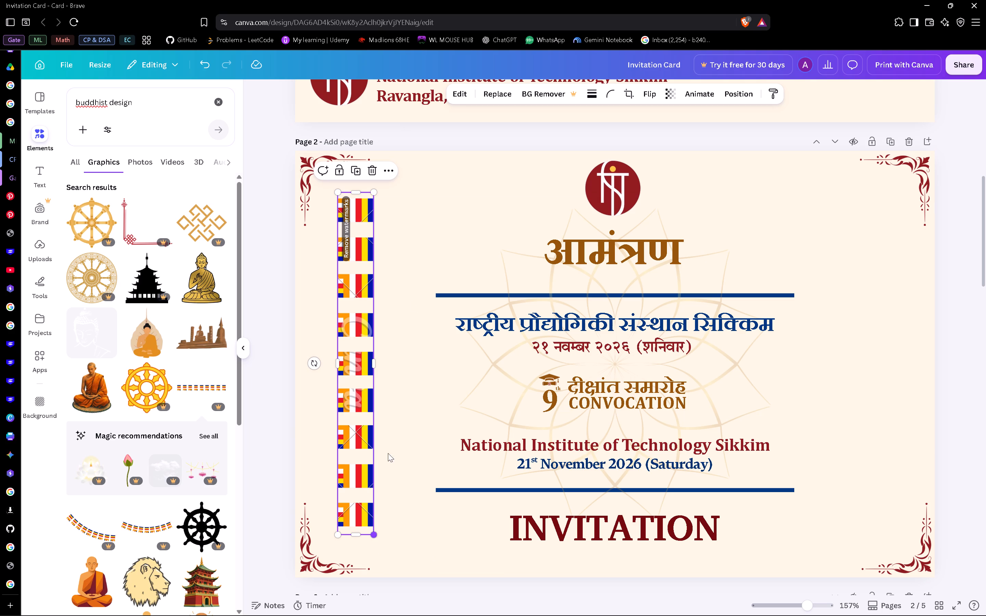
left_click_drag(374, 190, 373, 194)
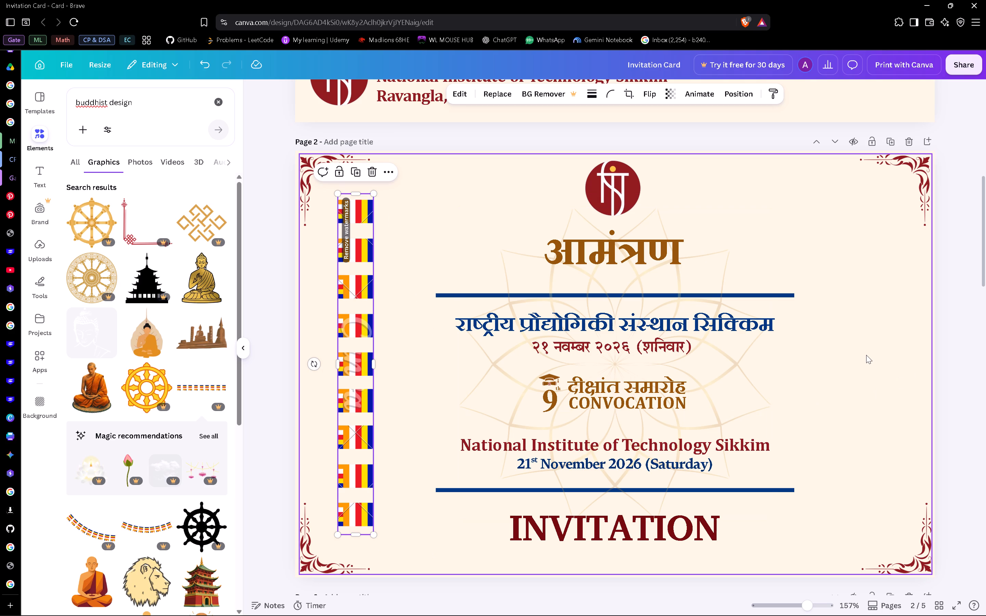
left_click(866, 355)
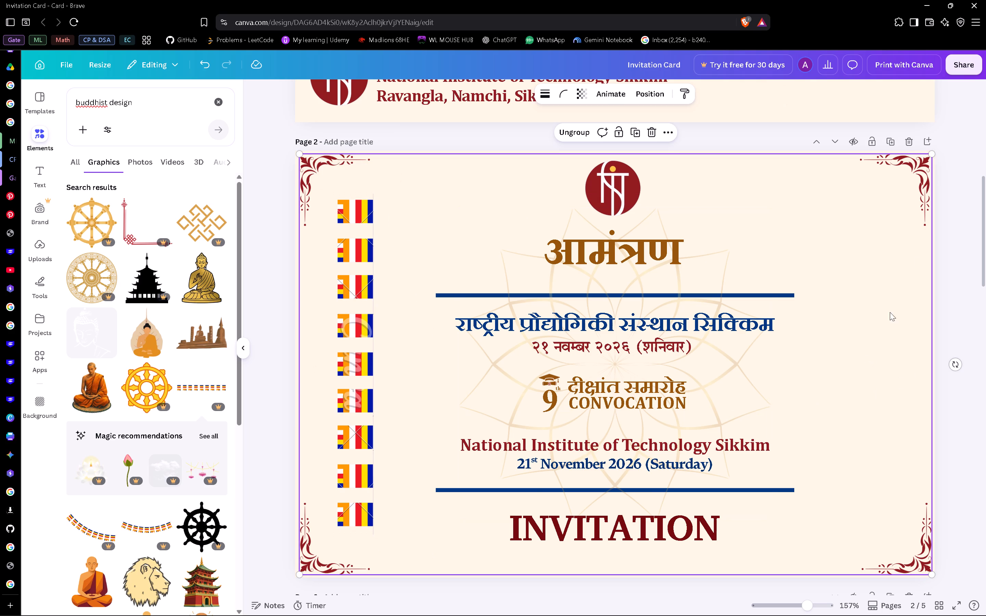
left_click(951, 257)
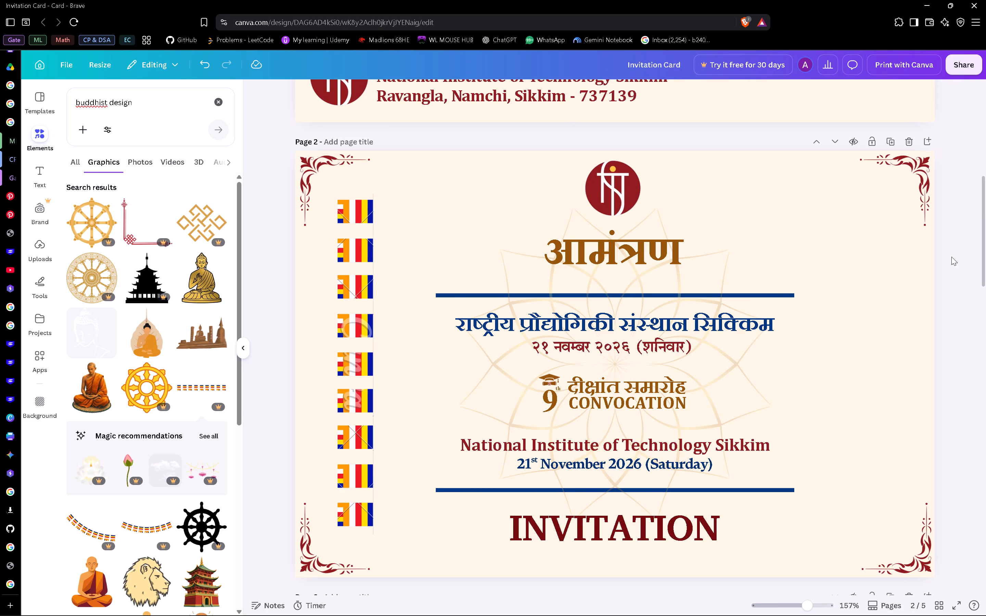
Duplicate the flag strip and place the copy at the mirrored position on the right side of page 2, vertically centred.
left_click(358, 279)
key("ctrl+d")
left_click_drag(358, 279, 770, 294)
left_click_drag(776, 320, 877, 293)
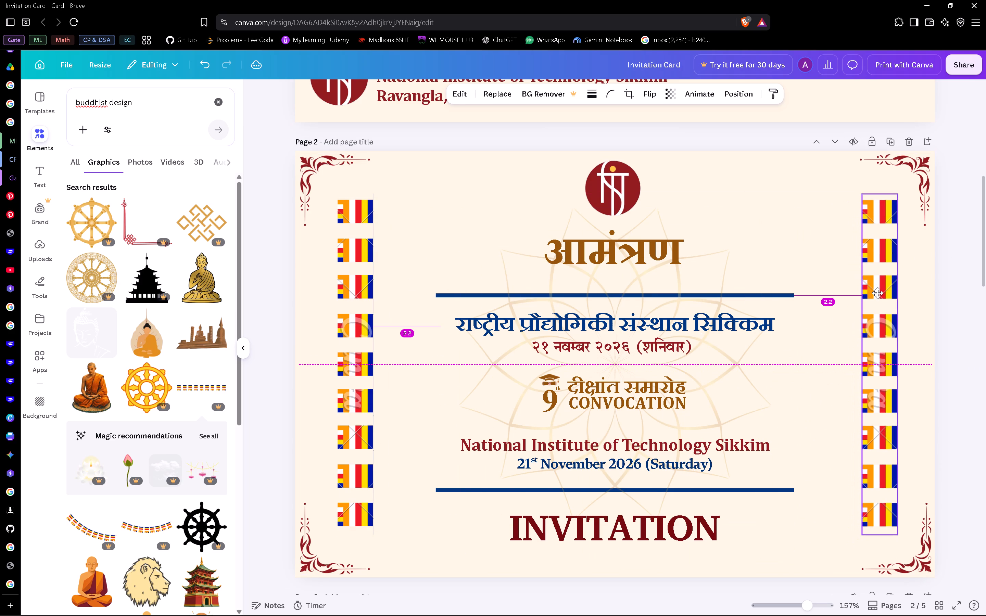
left_click_drag(877, 293, 870, 296)
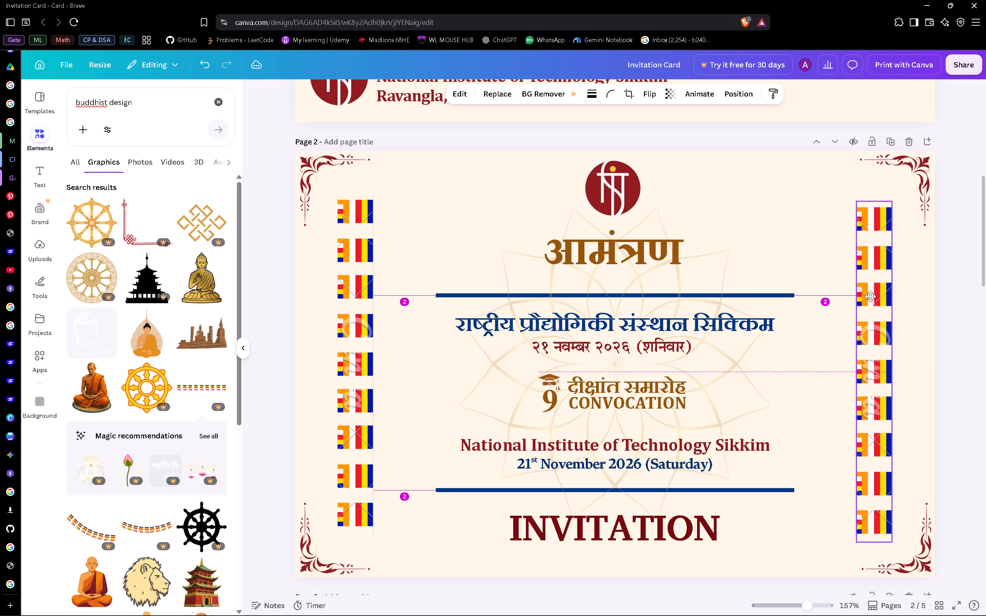
left_click_drag(870, 296, 875, 292)
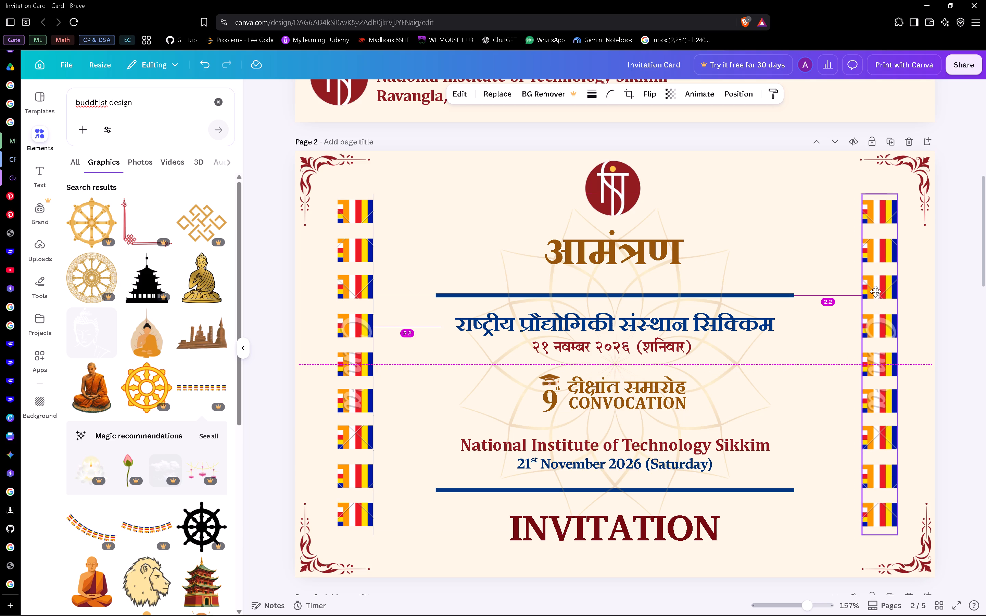
left_click_drag(875, 292, 877, 292)
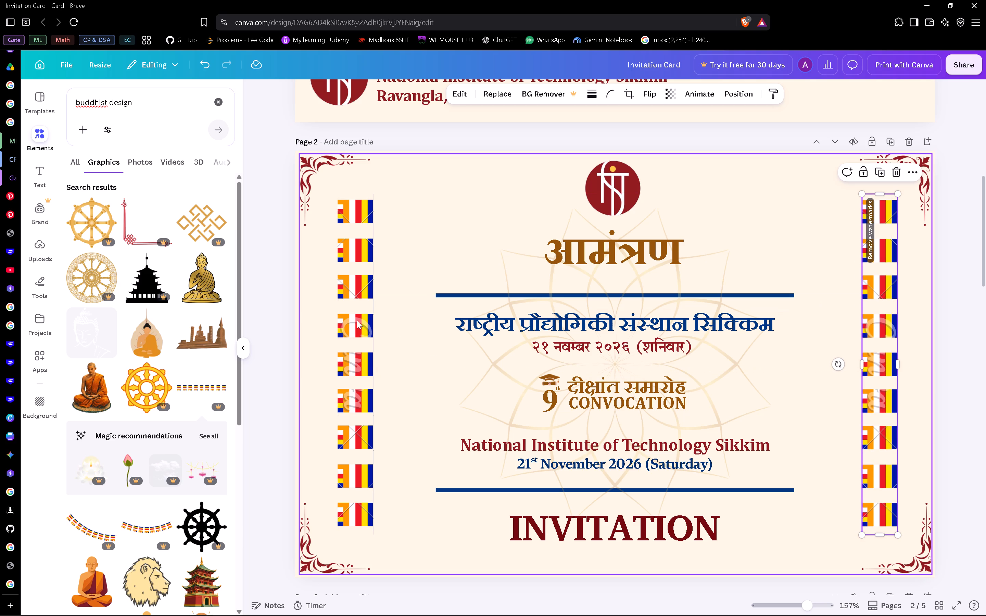
left_click(318, 311)
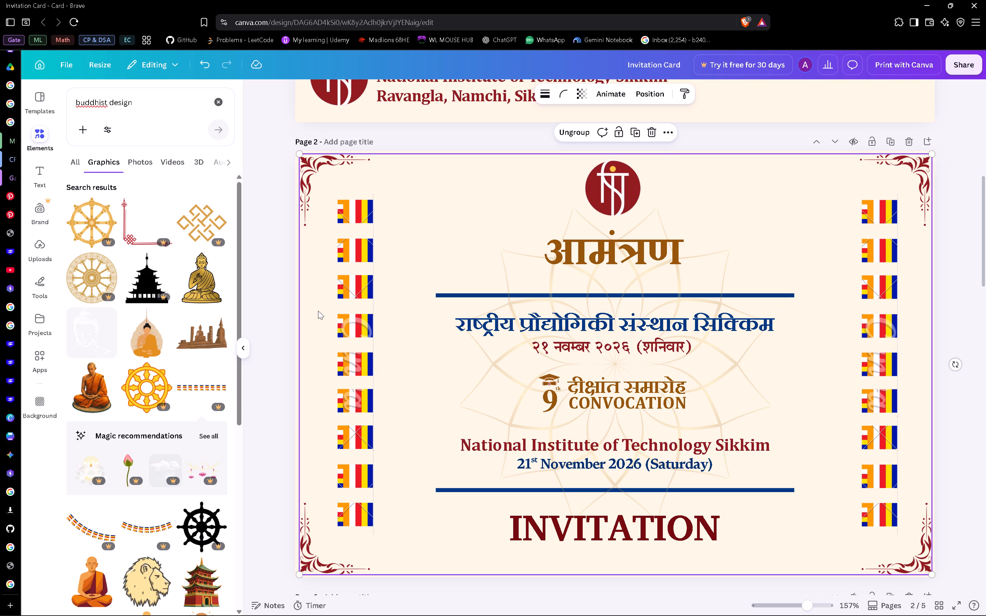
Flip the right-hand flag strip vertically so its colours mirror those of the left strip.
left_click(875, 316)
left_click(650, 94)
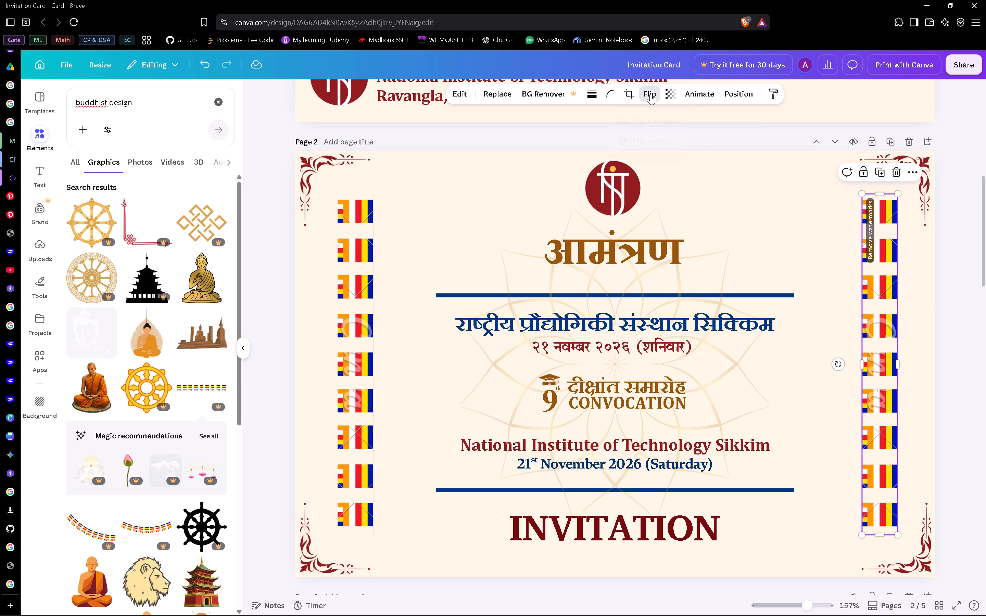
left_click(652, 120)
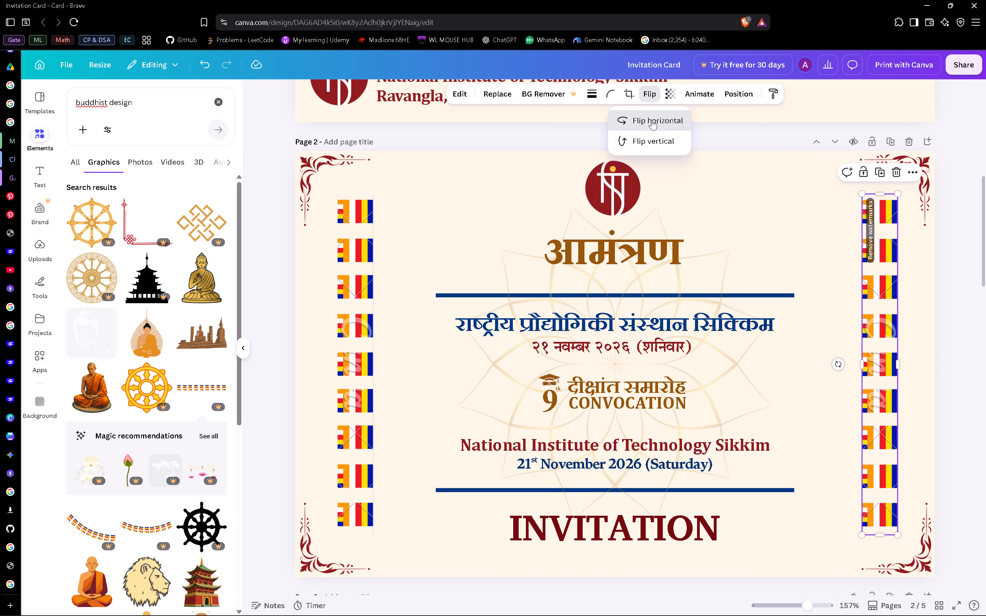
left_click(652, 120)
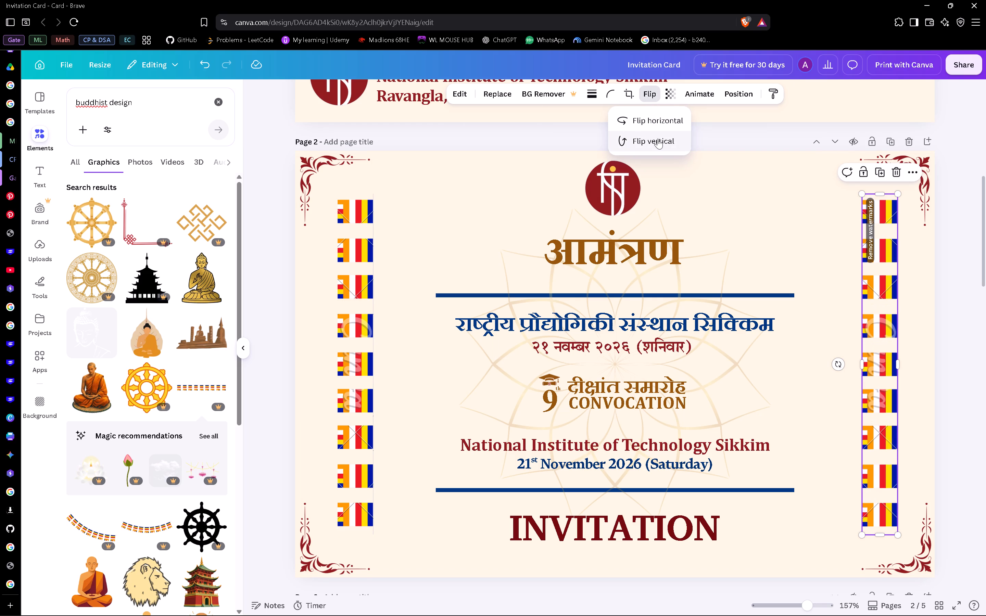
left_click(658, 139)
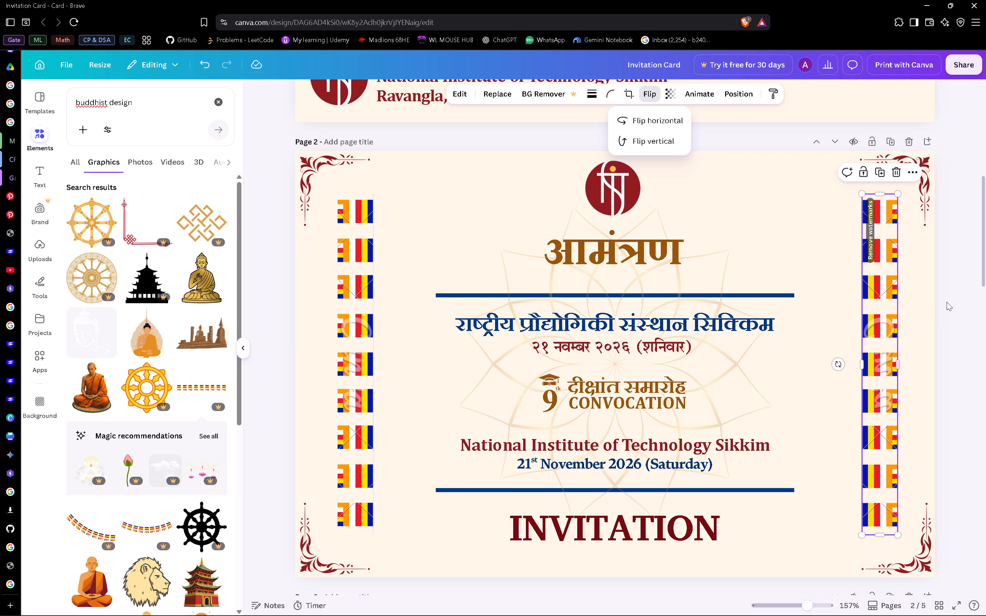
Browse the remaining buddhist design graphics for other decorations that could suit page 2.
left_click(947, 302)
left_click(947, 302)
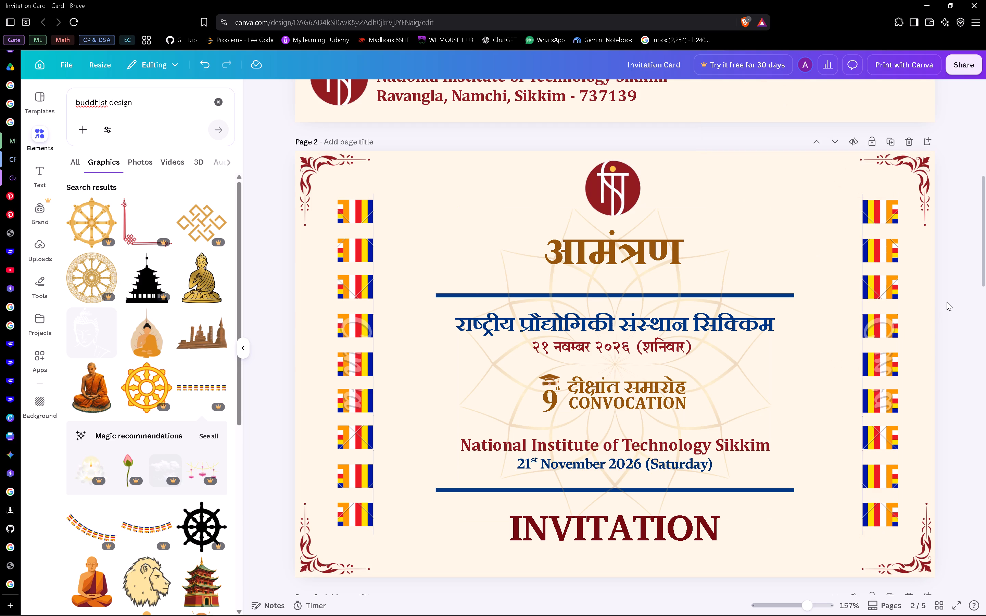
scroll(947, 302, "down", 2)
scroll(148, 337, "down", 3)
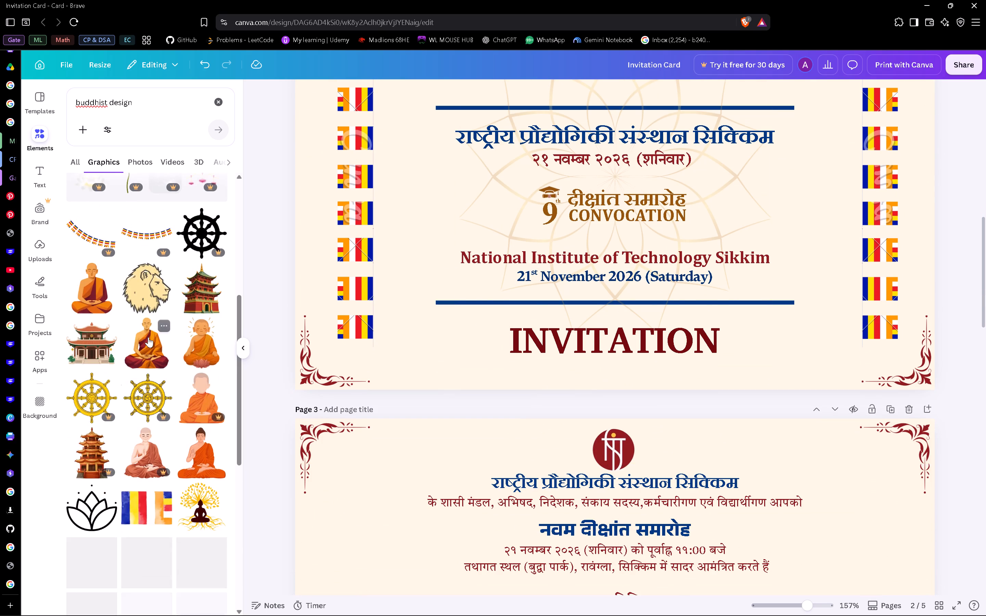
scroll(148, 337, "down", 2)
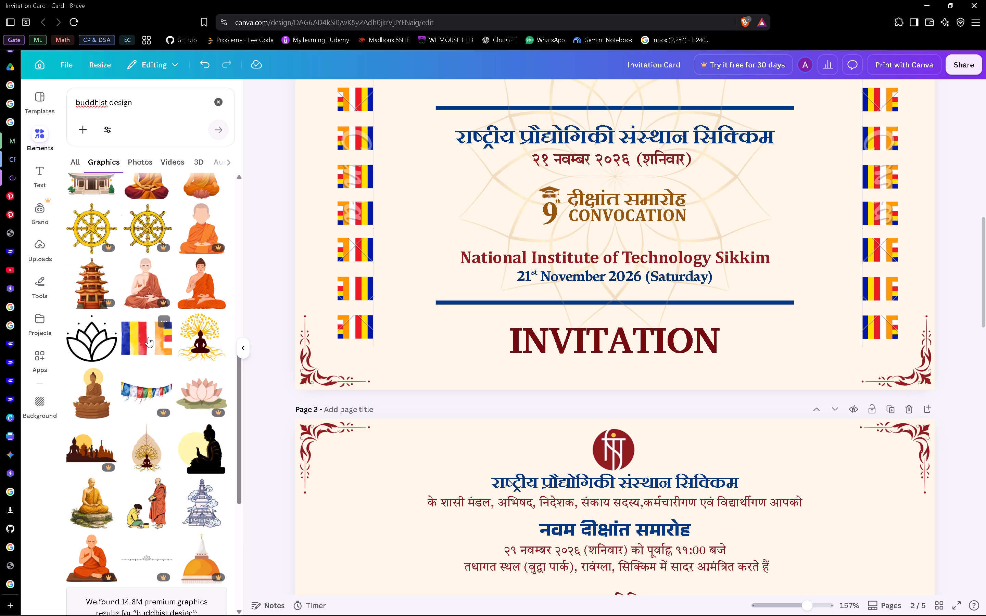
scroll(148, 337, "up", 3)
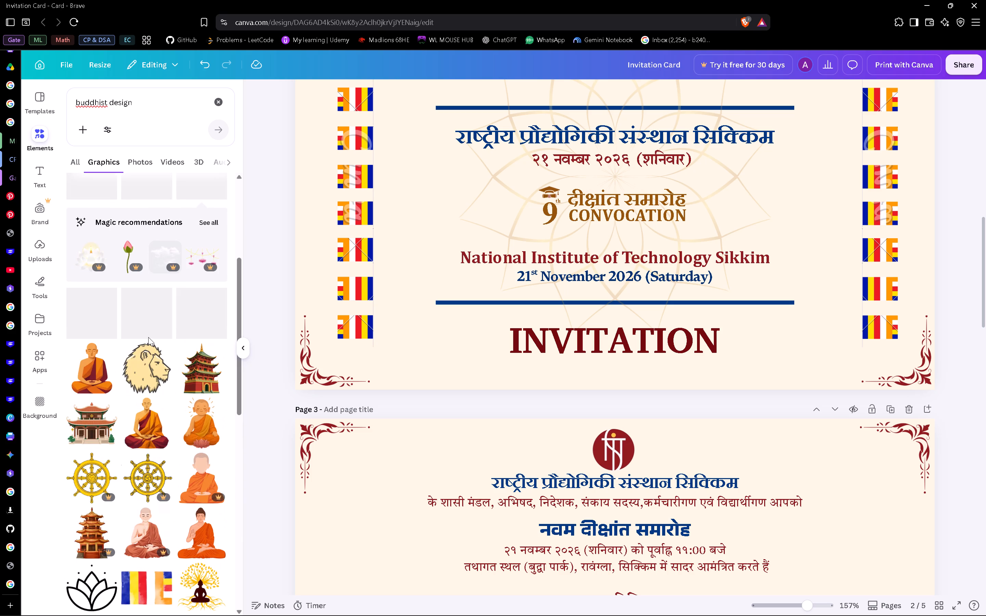
scroll(148, 337, "down", 3)
scroll(353, 410, "up", 3)
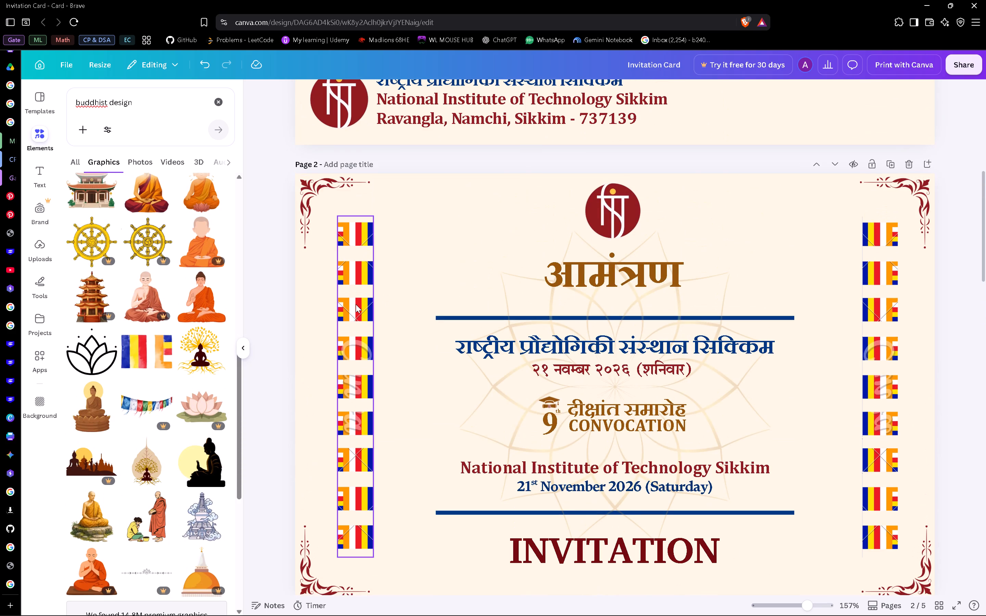
left_click(356, 304)
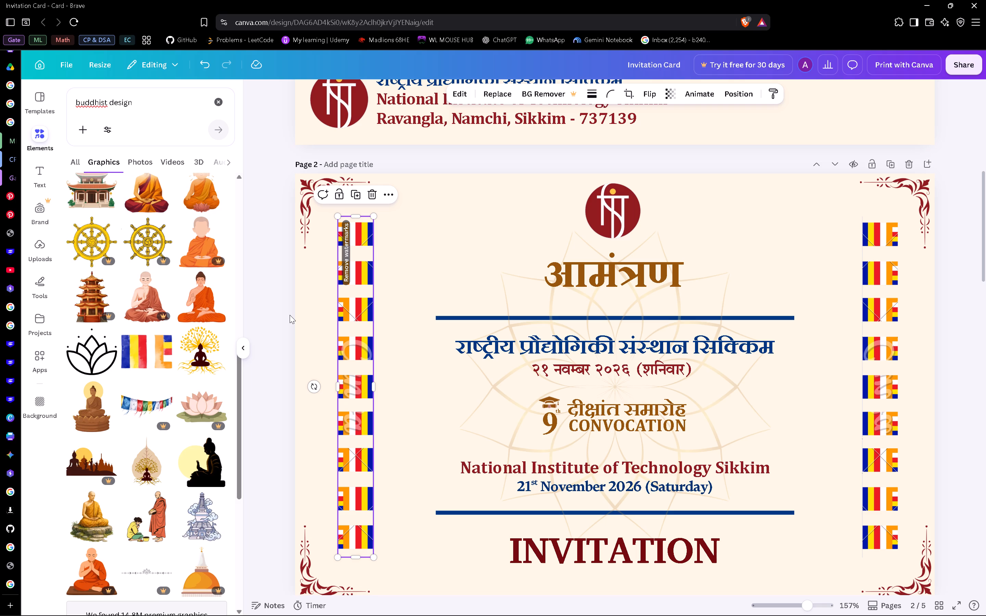
scroll(157, 408, "down", 7)
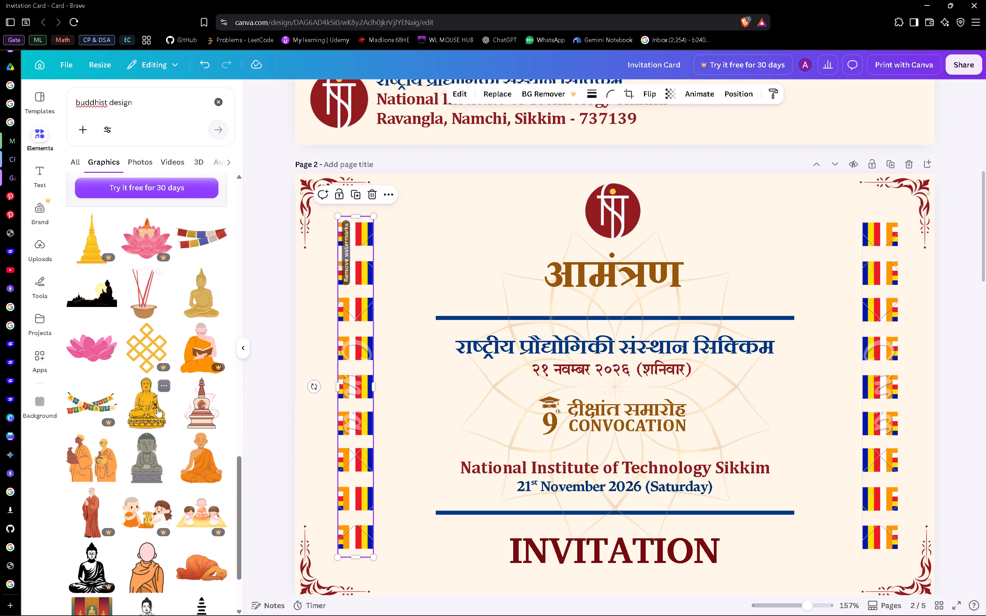
scroll(157, 408, "down", 6)
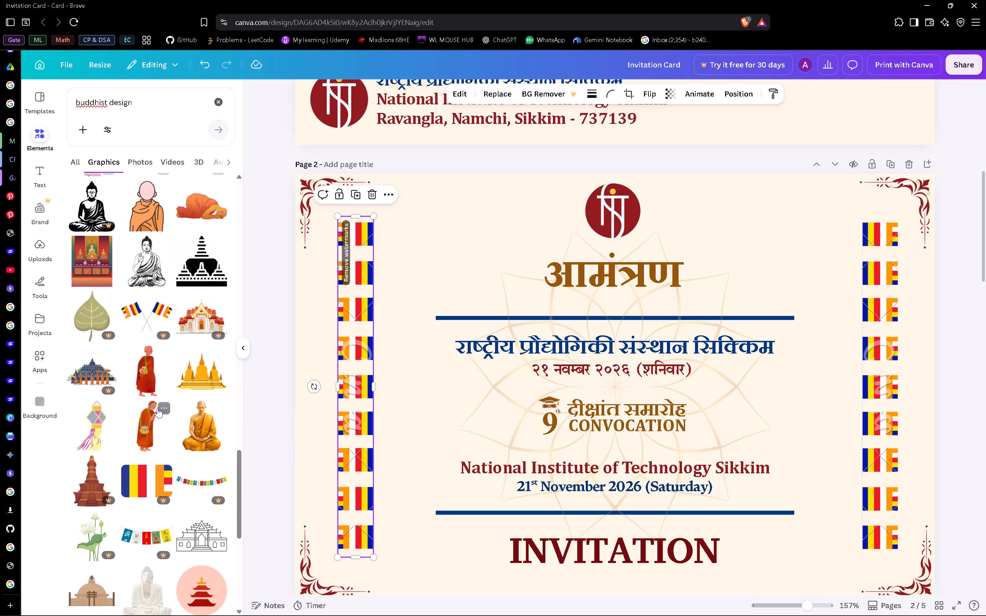
scroll(157, 408, "down", 2)
scroll(157, 408, "up", 19)
scroll(157, 408, "up", 6)
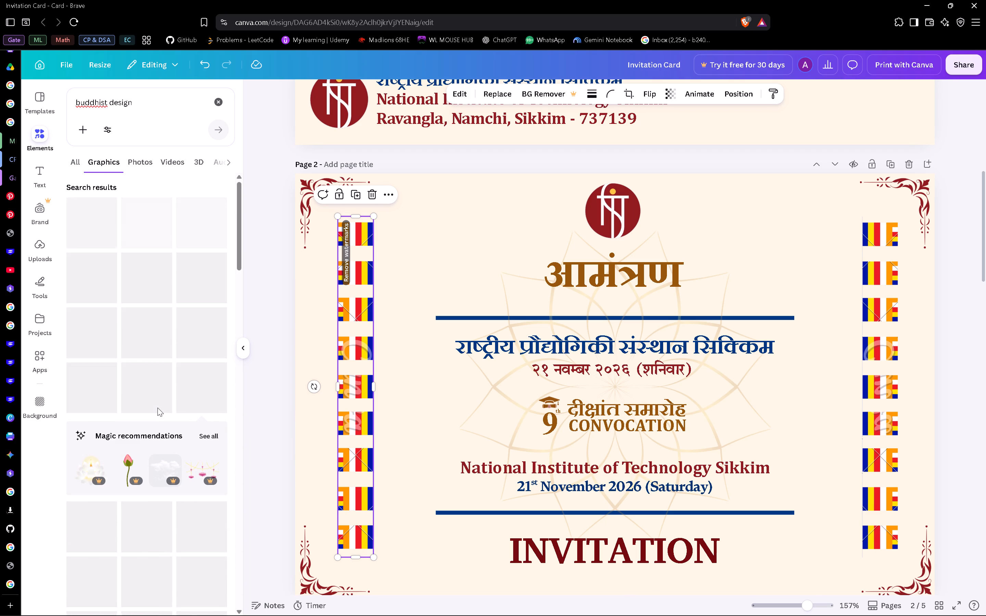
scroll(157, 408, "down", 3)
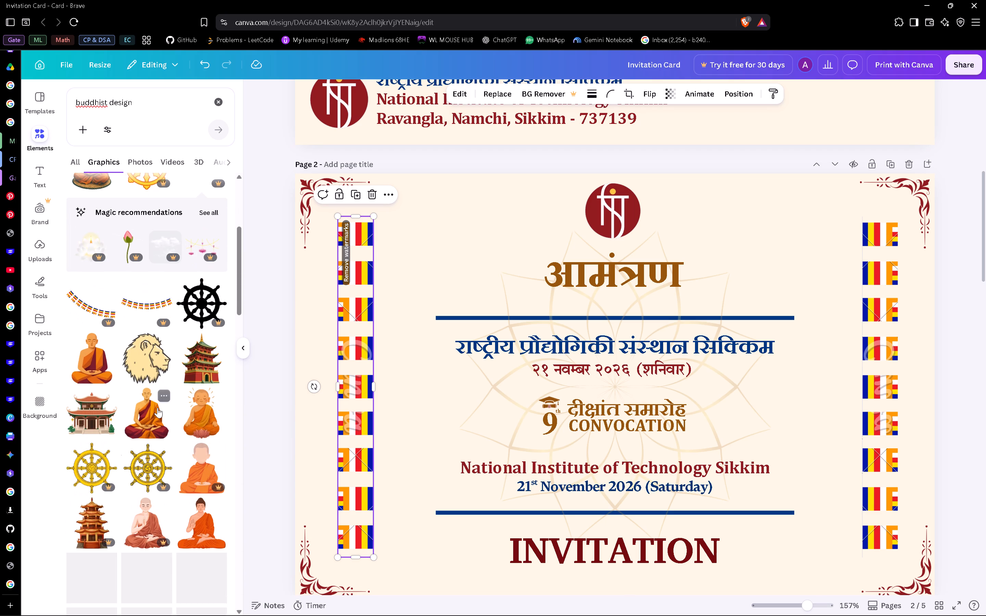
scroll(157, 408, "down", 2)
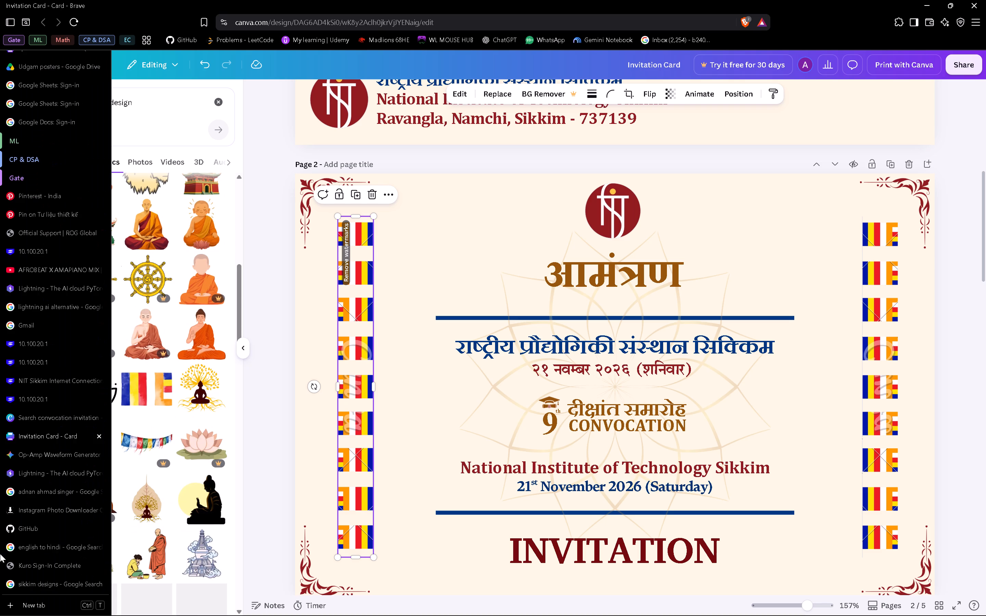
Switch to the sikkim designs Google search and search for buddhist art instead.
left_click(45, 585)
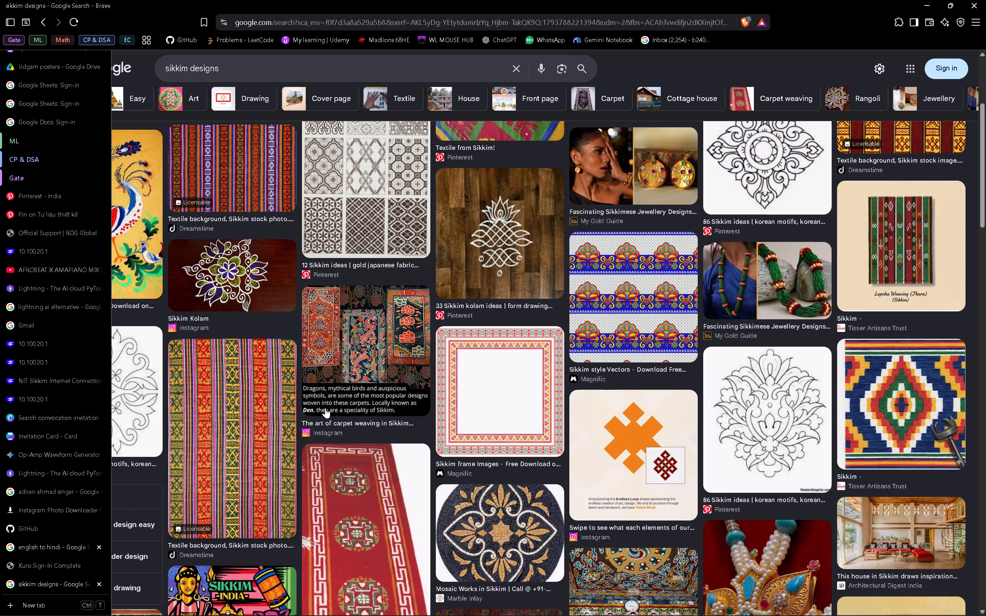
key("alt+Left")
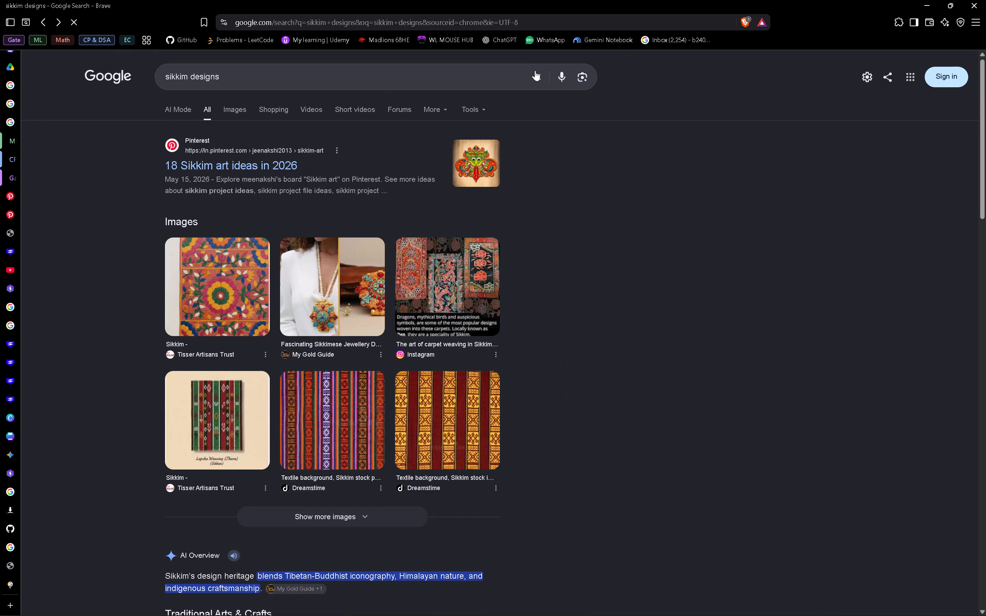
left_click(535, 70)
type("buddhist")
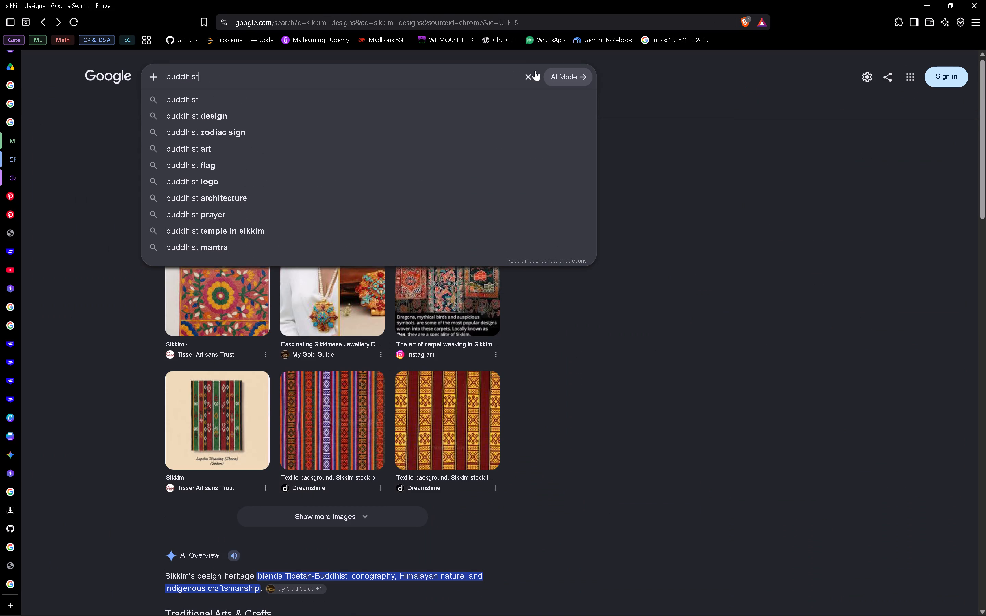
key("space")
key("Down")
key("Down")
key("Down")
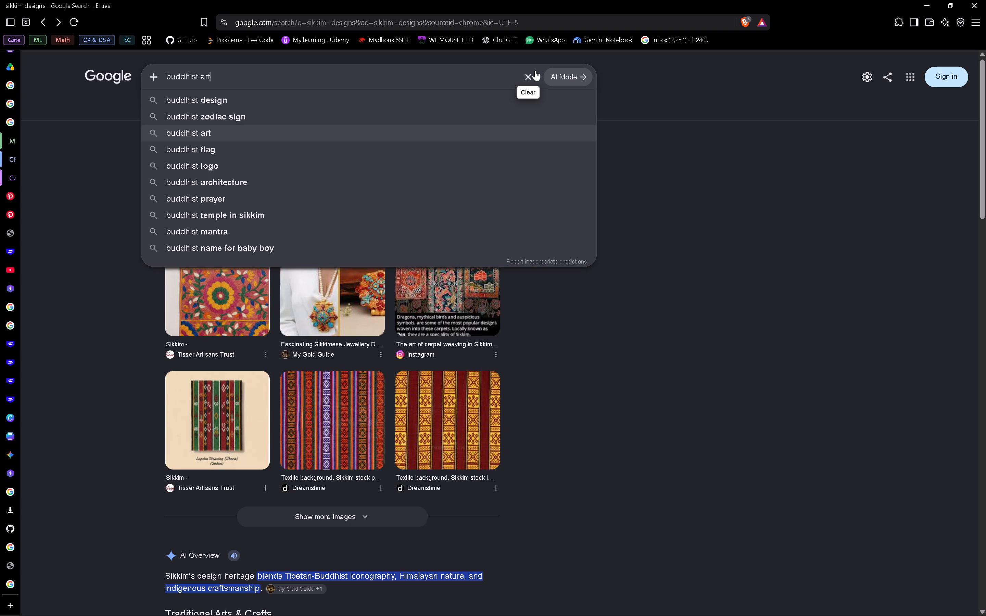
key("Return")
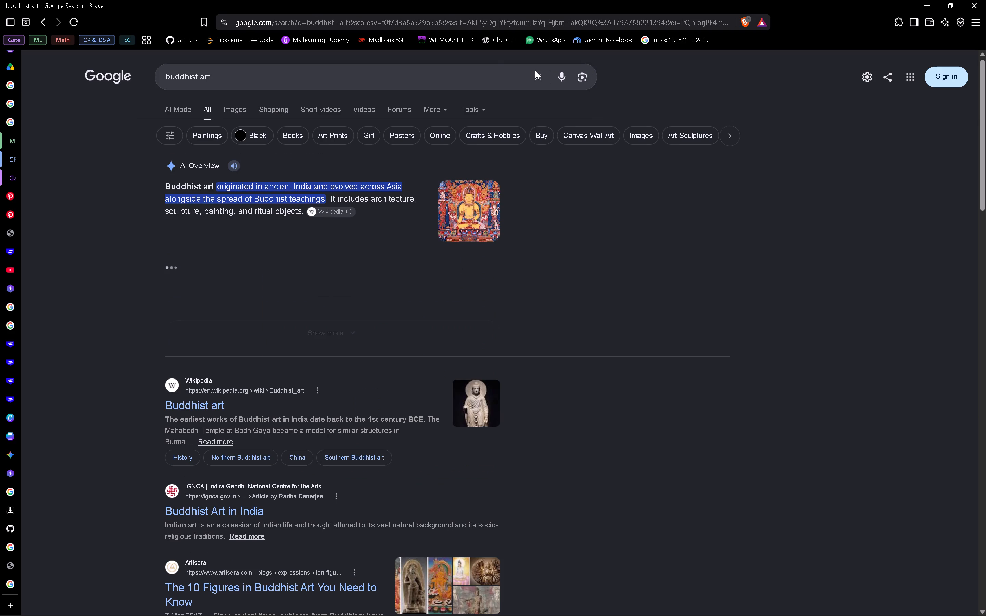
left_click(236, 105)
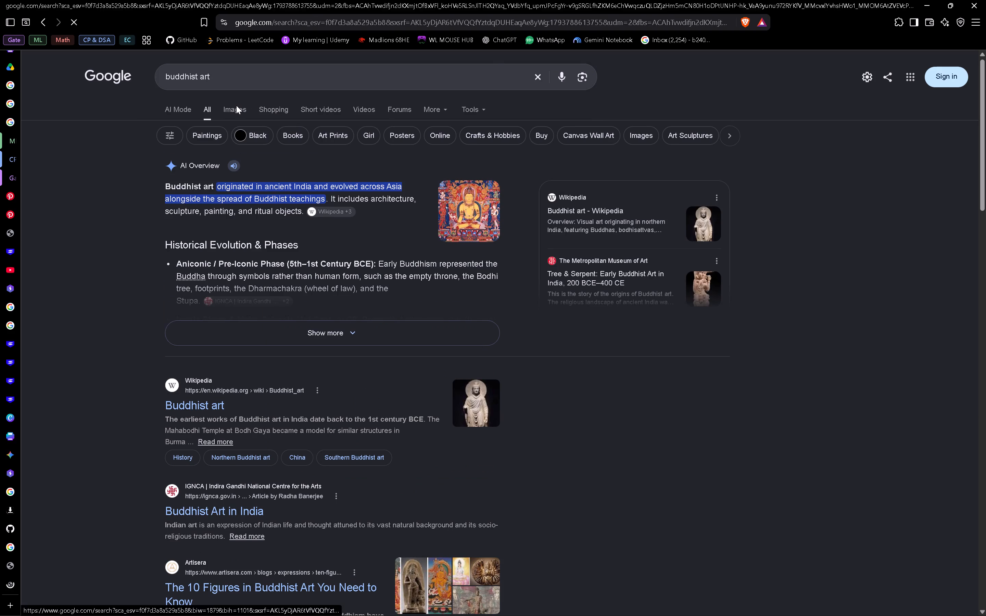
key("alt+Left")
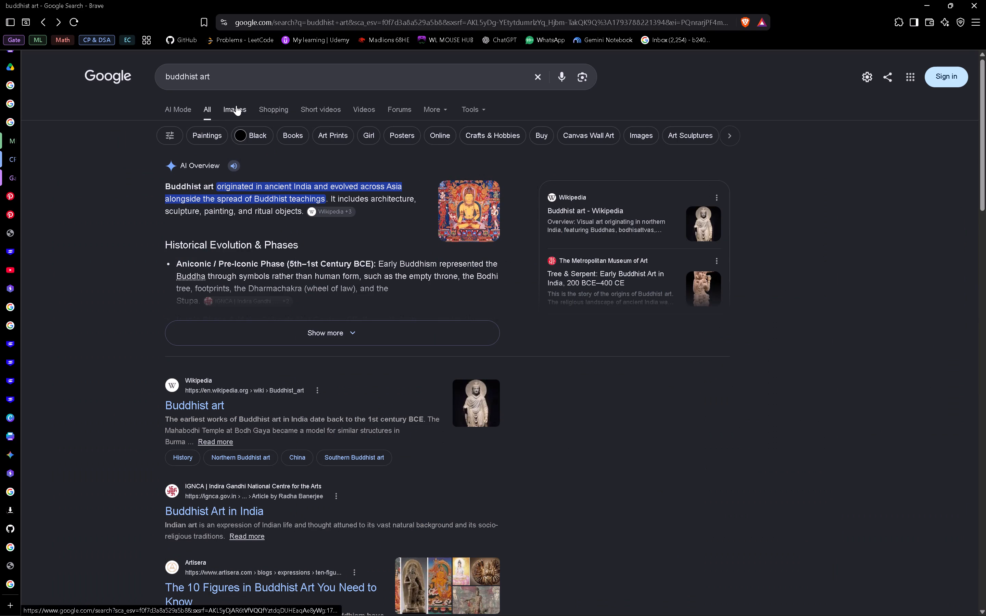
Change the Google search to buddhist designs and show the image results.
left_click(231, 74)
key("BackSpace")
key("BackSpace")
key("BackSpace")
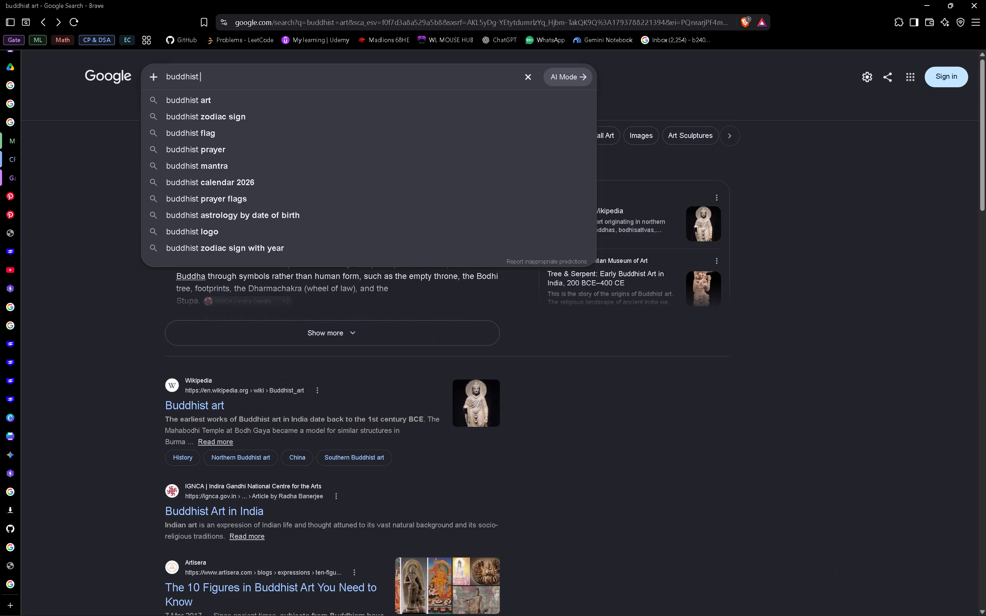
type("desih")
key("BackSpace")
type("gns")
key("Return")
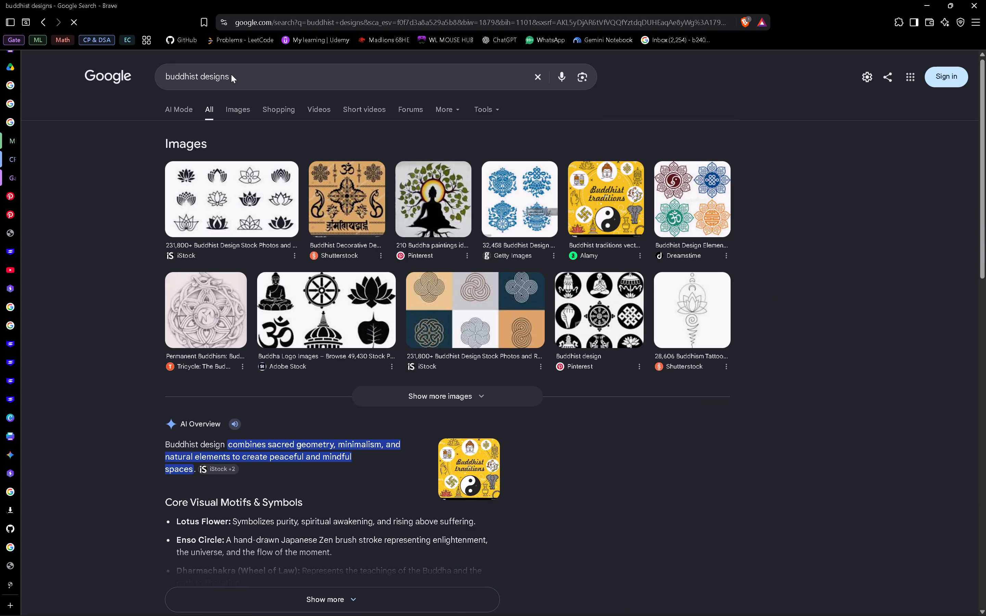
left_click(234, 112)
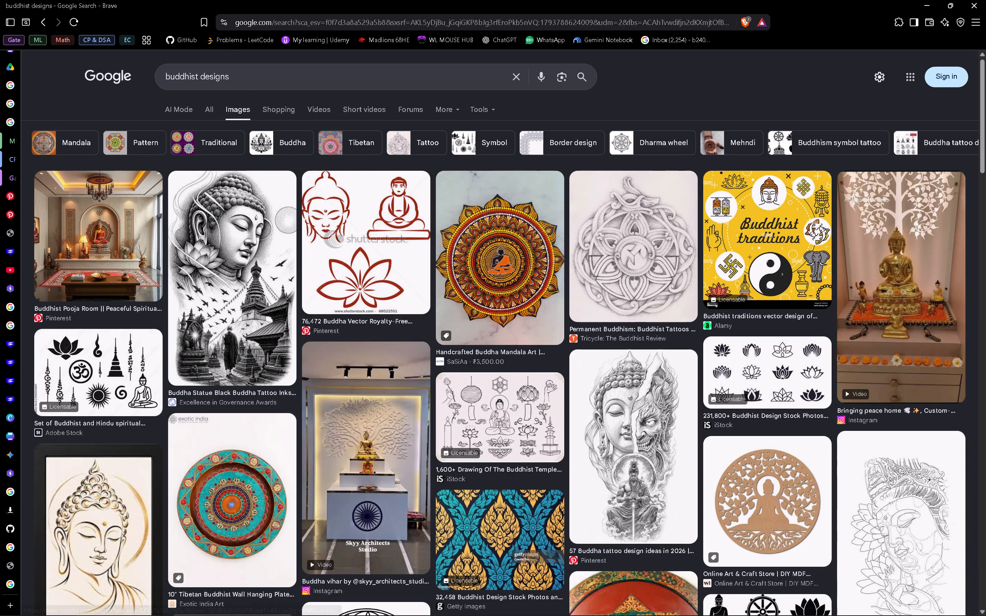
Refine the image search to buddhist designs borders and look through the border styles for inspiration.
left_click(249, 82)
key("space")
type("borders")
key("Return")
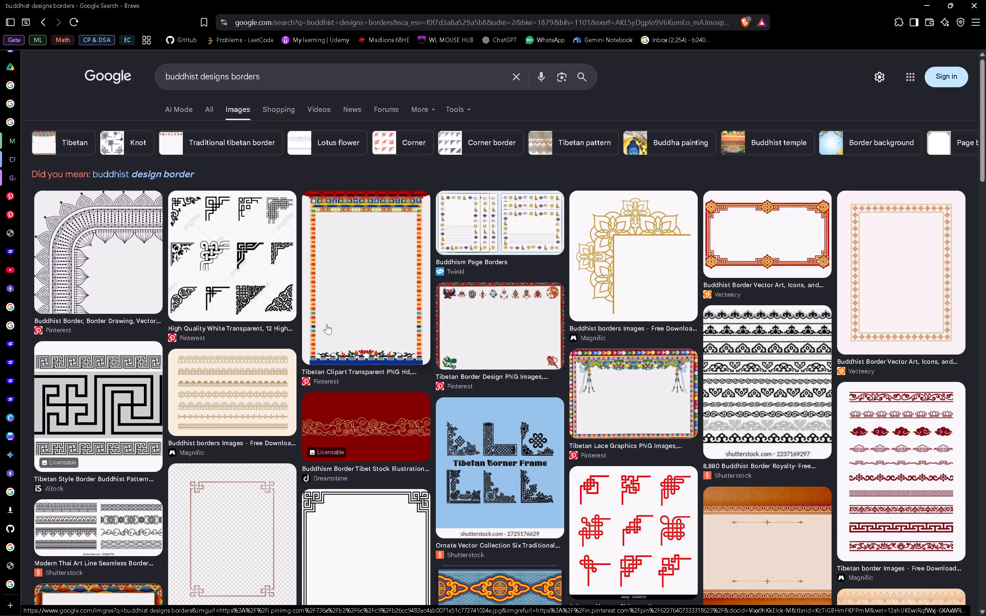
scroll(372, 427, "down", 3)
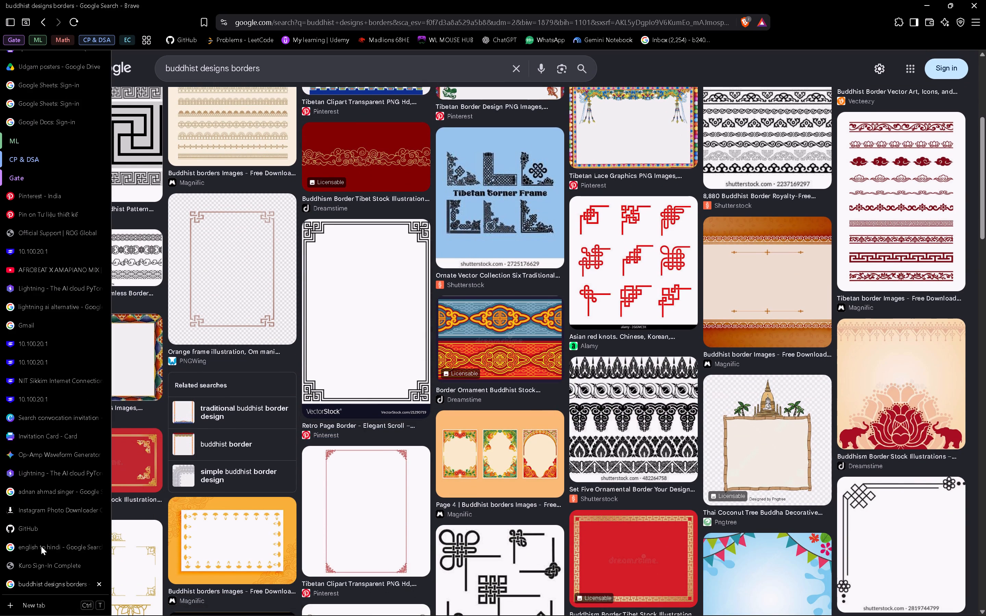
Return to the Invitation Card design in Canva, search the graphics for buddhist border and browse the results.
left_click(51, 437)
left_click(169, 105)
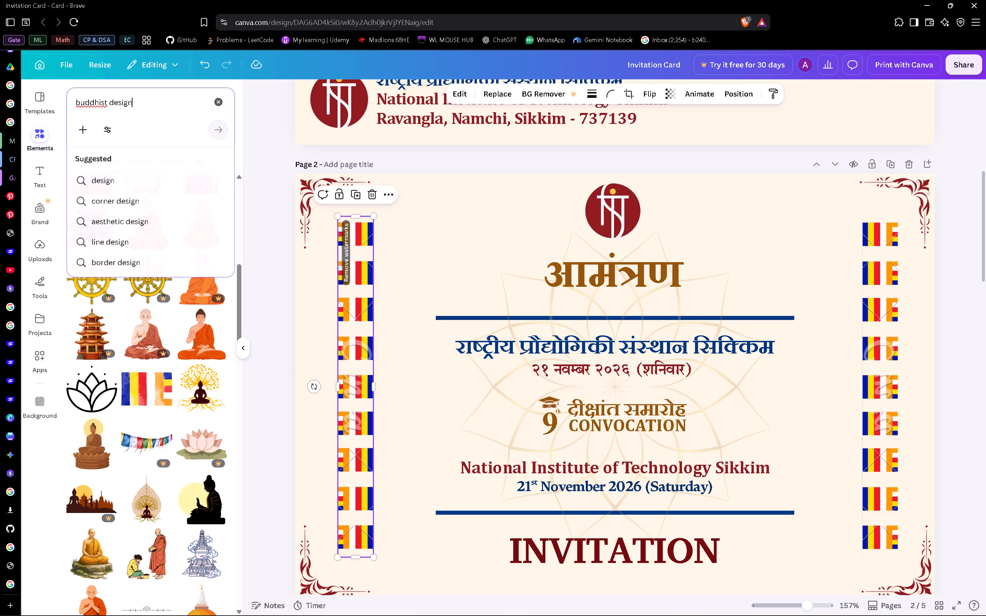
key("BackSpace")
key("BackSpace")
key("BackSpace")
key("BackSpace")
key("BackSpace")
key("BackSpace")
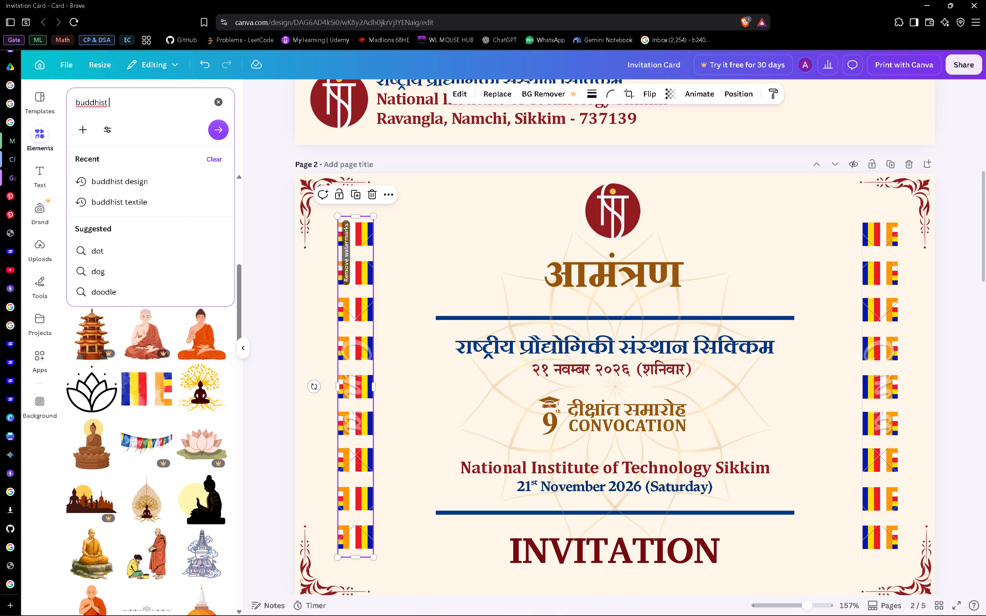
type("border")
key("Return")
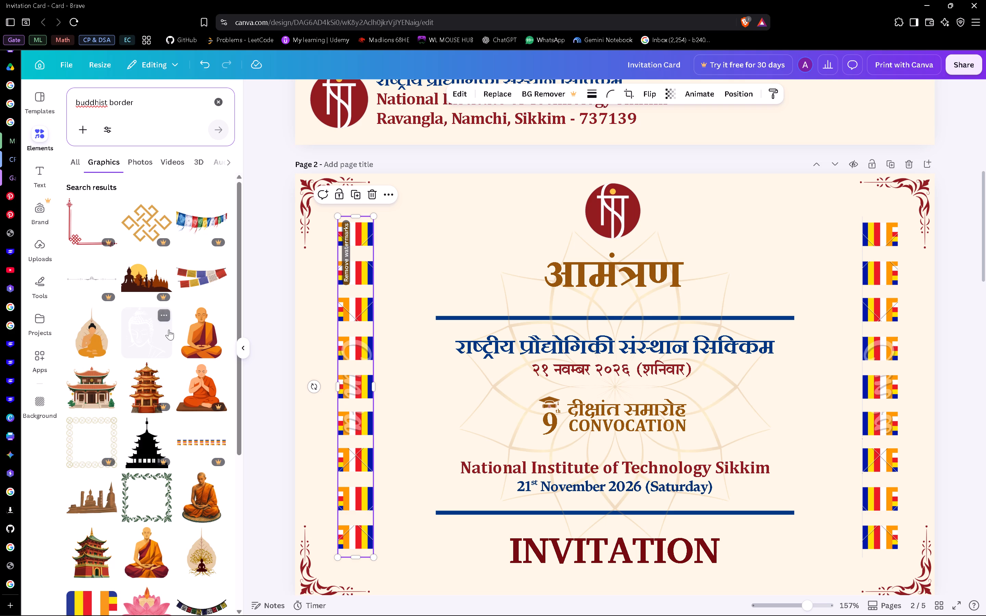
scroll(169, 330, "down", 5)
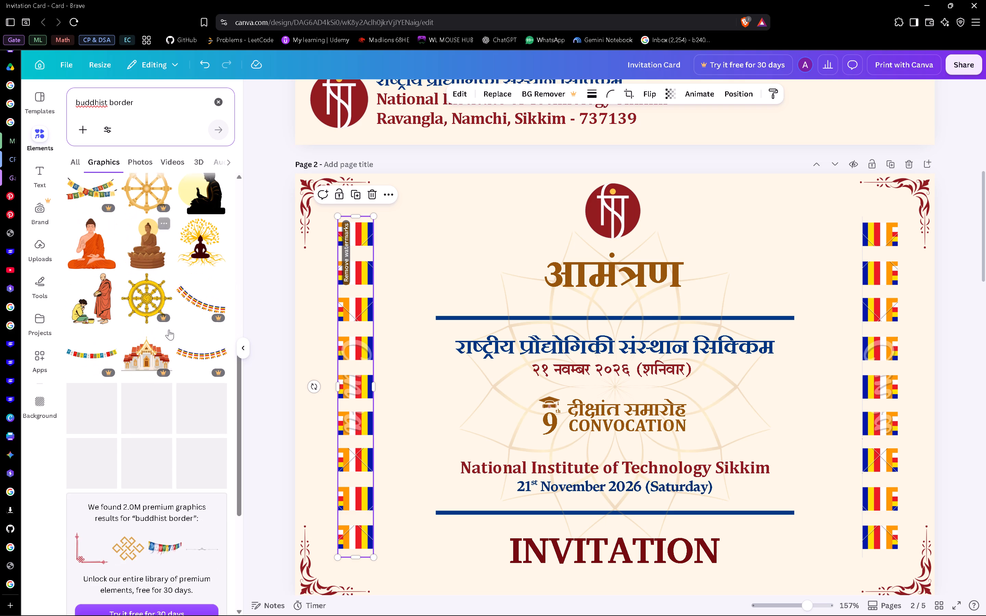
scroll(169, 330, "down", 4)
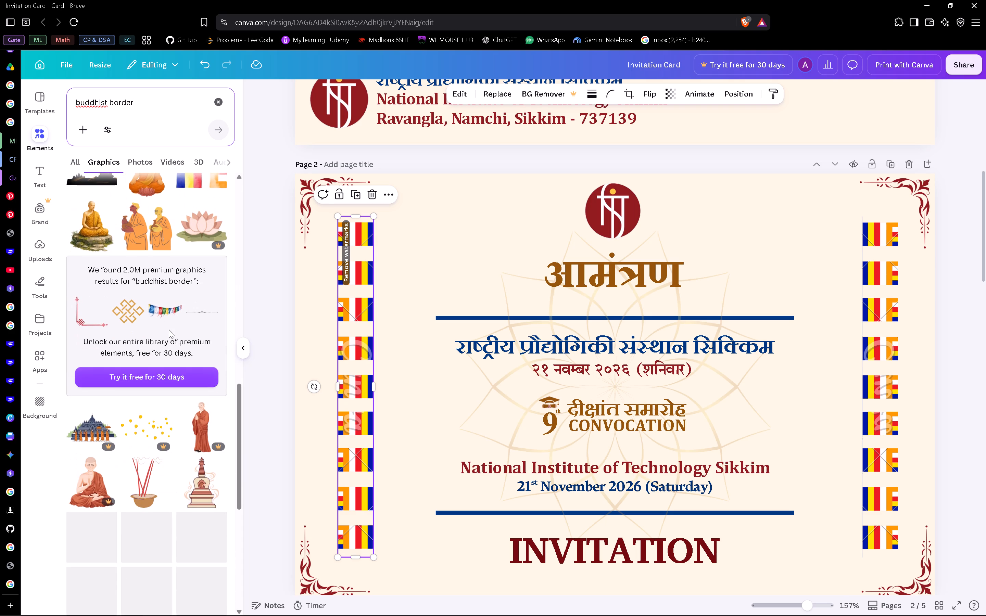
left_click(285, 374)
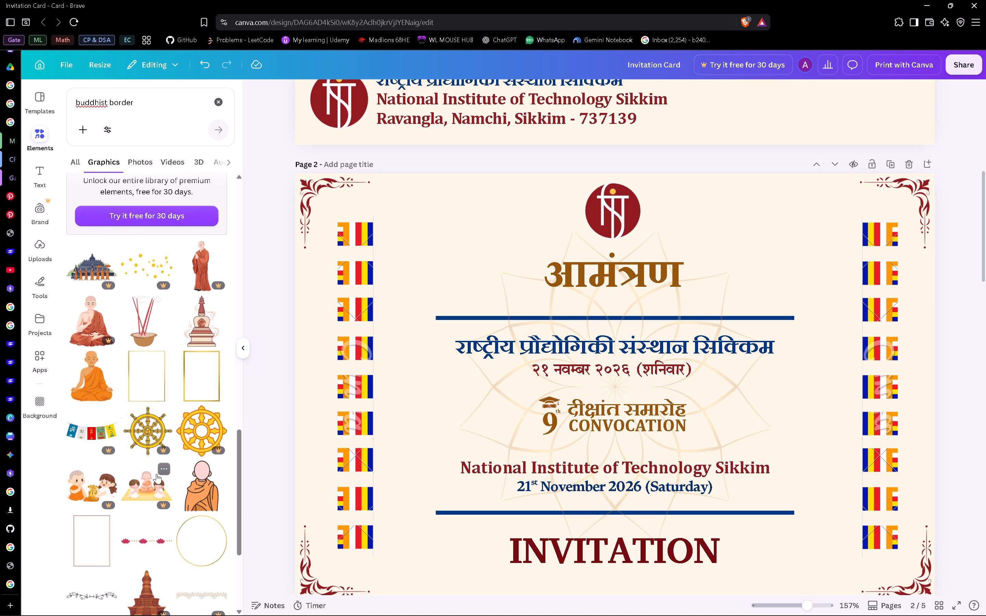
scroll(156, 474, "down", 3)
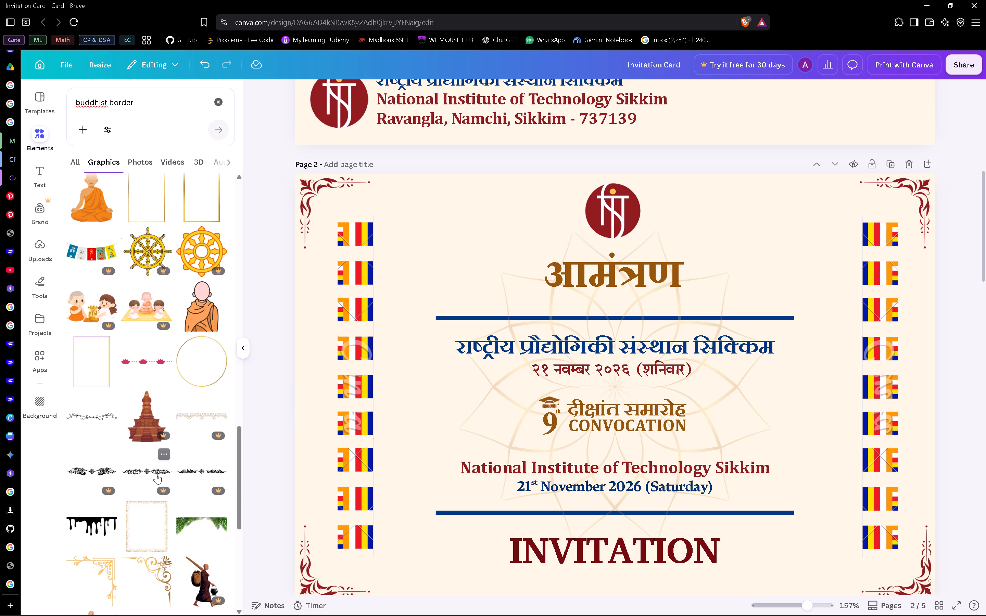
Delete both Buddhist flag strips from the left and right sides of page 2.
left_click(359, 407)
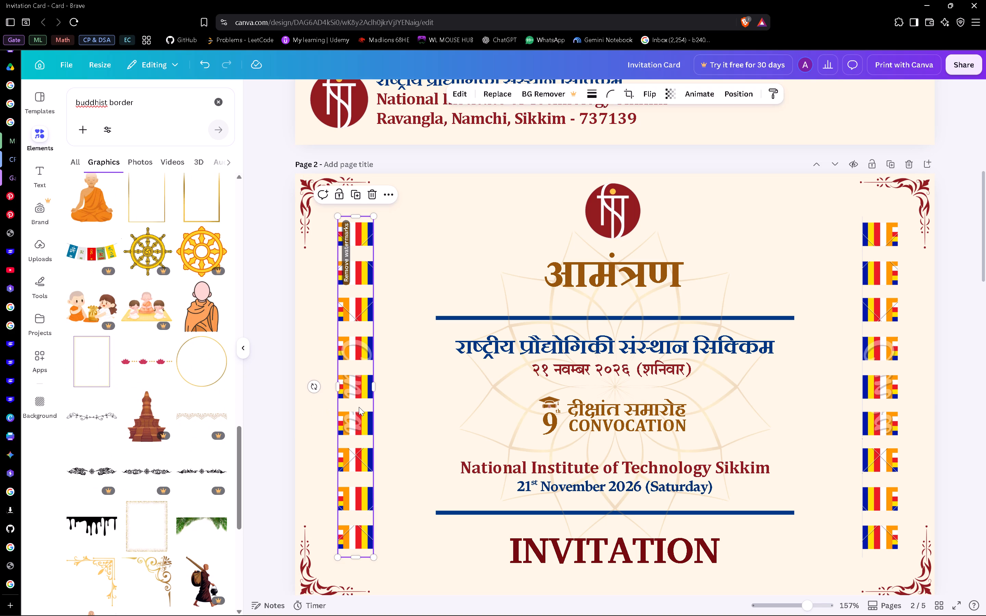
key("Delete")
left_click(878, 375)
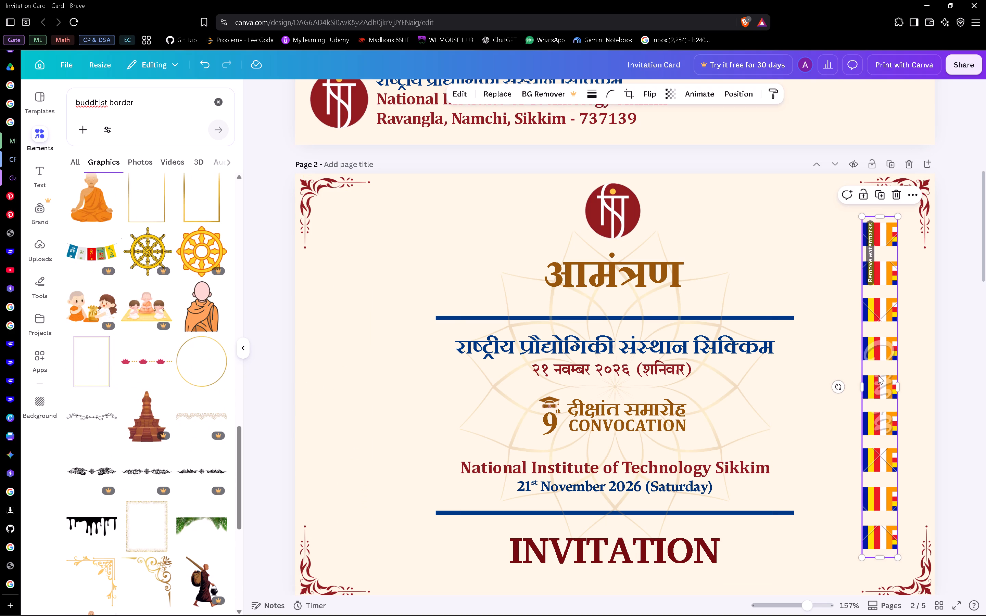
key("Delete")
Add the gold mandala lace border to page 2, rotated upright with its scallops facing outward, left of the central text.
left_click(184, 410)
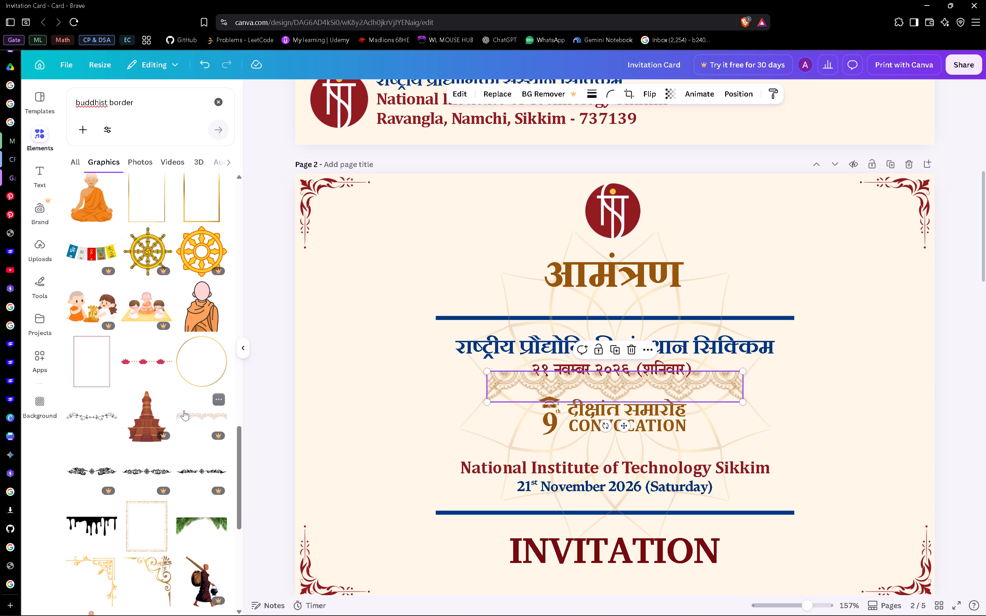
left_click_drag(625, 388, 385, 368)
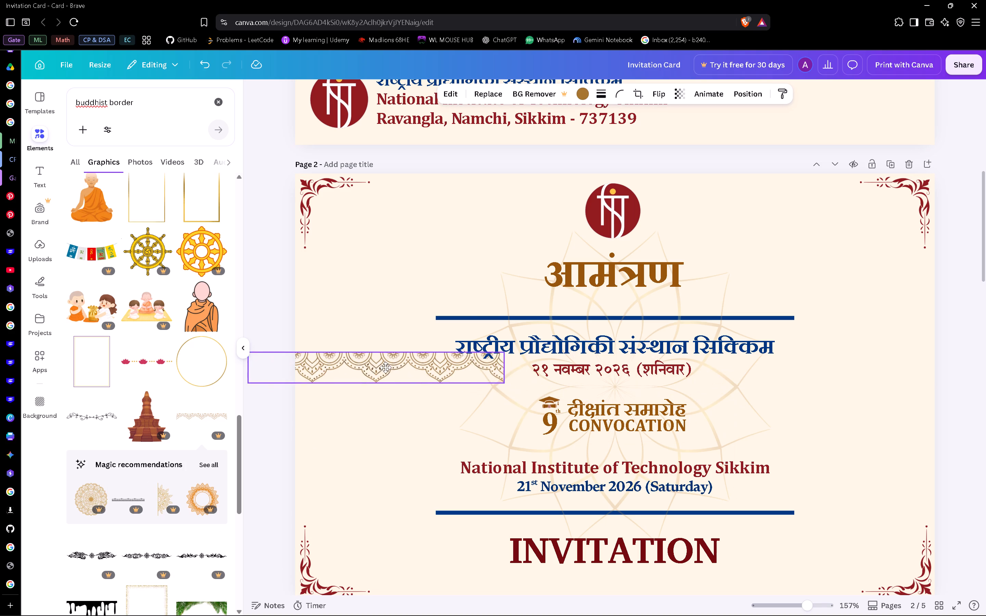
left_click_drag(385, 368, 469, 358)
left_click_drag(450, 393, 414, 376)
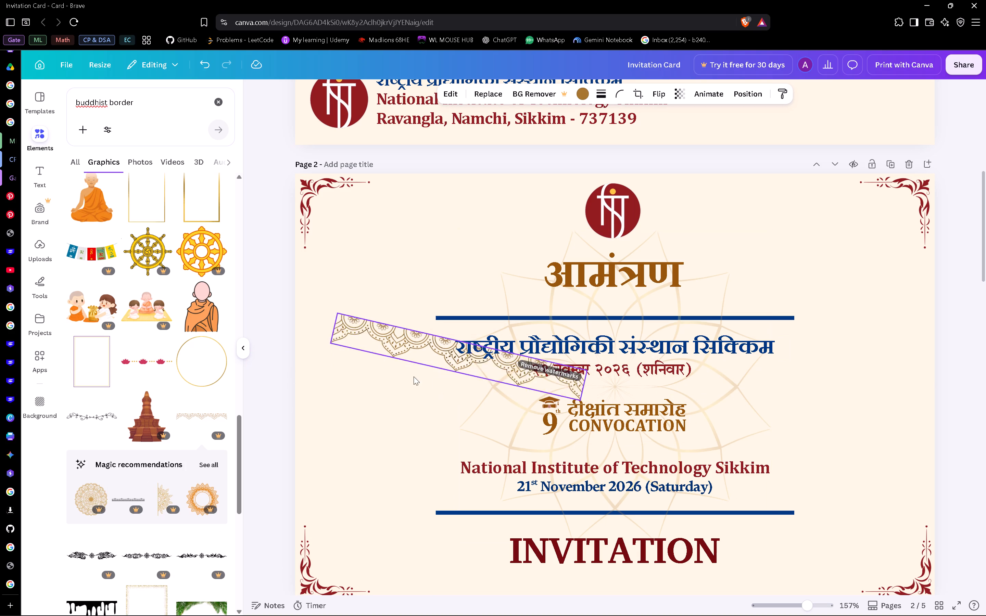
left_click_drag(414, 376, 399, 349)
left_click_drag(472, 387, 372, 412)
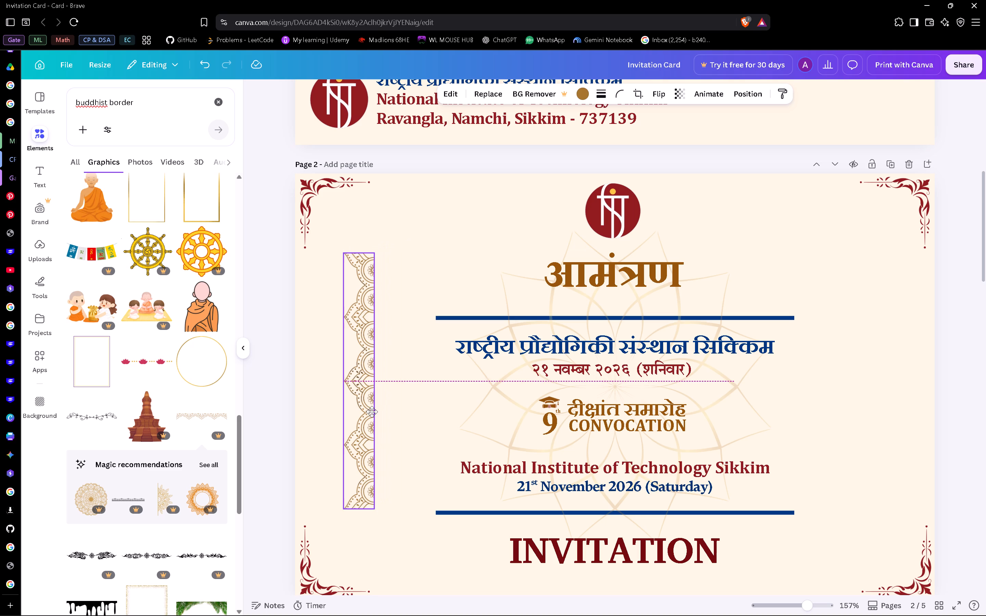
left_click_drag(372, 412, 398, 416)
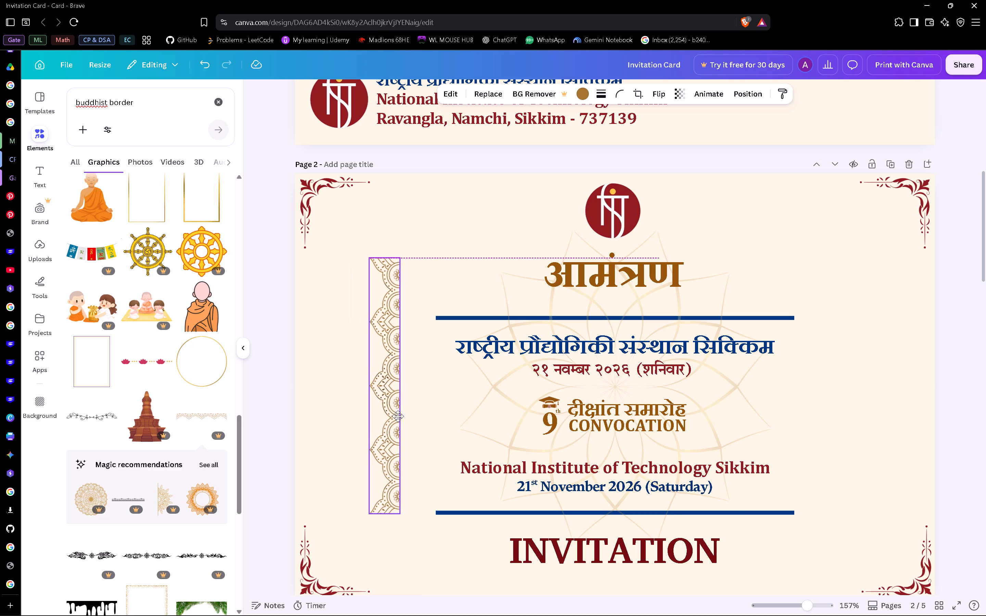
left_click_drag(398, 416, 399, 418)
Align the left mandala border to the vertical middle of the page.
right_click(384, 412)
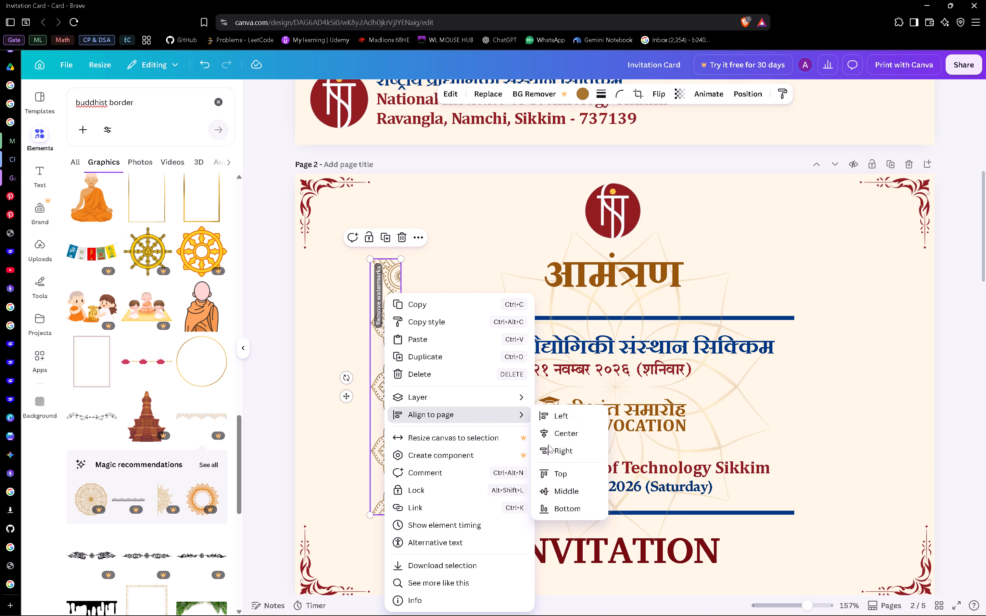
left_click(566, 490)
Duplicate the mandala border, flip the copy vertically and place it right of the central text, mirroring the left one.
left_click(402, 367)
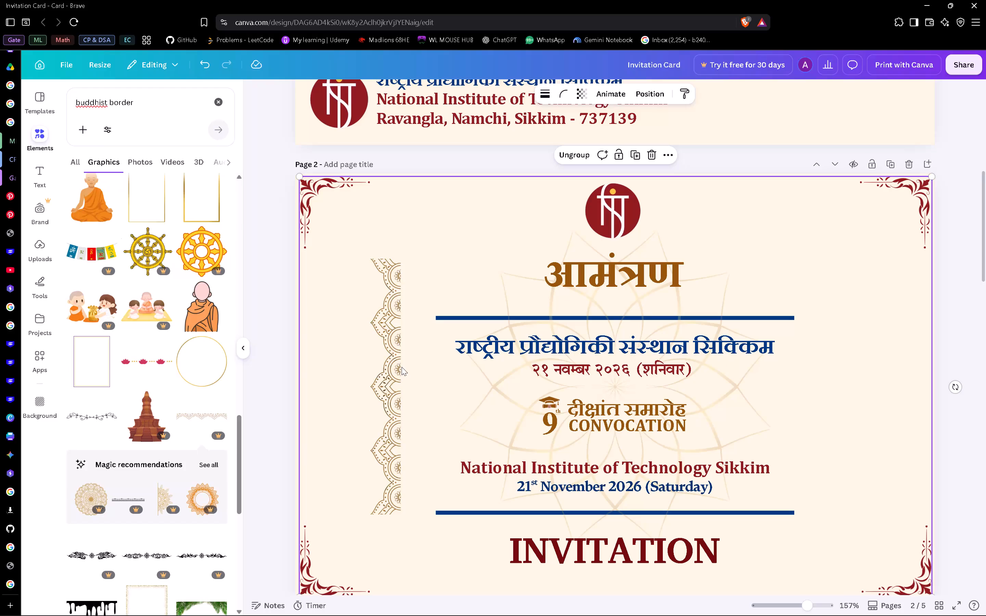
left_click(389, 364)
key("ctrl+d")
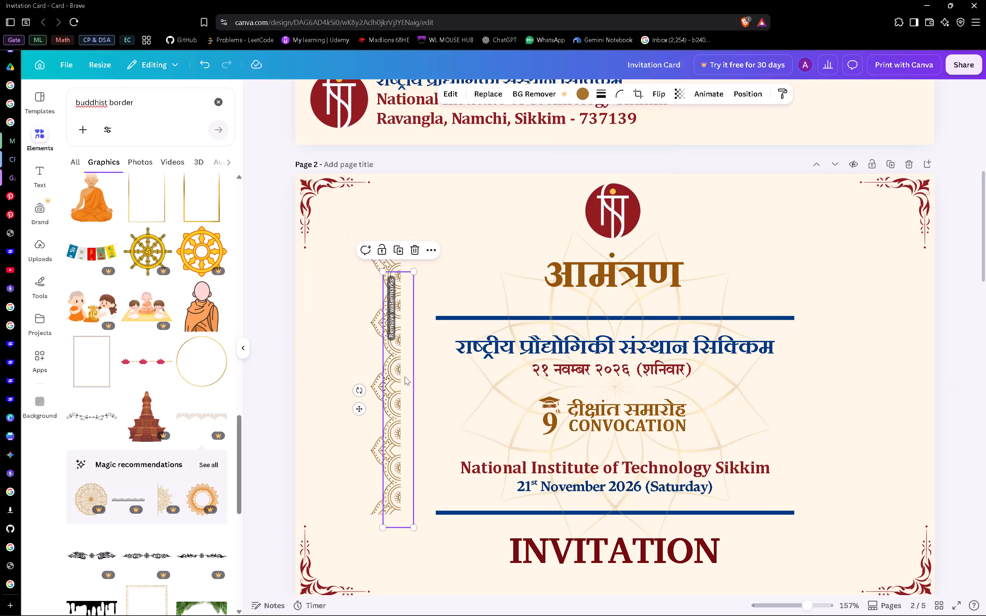
left_click(661, 91)
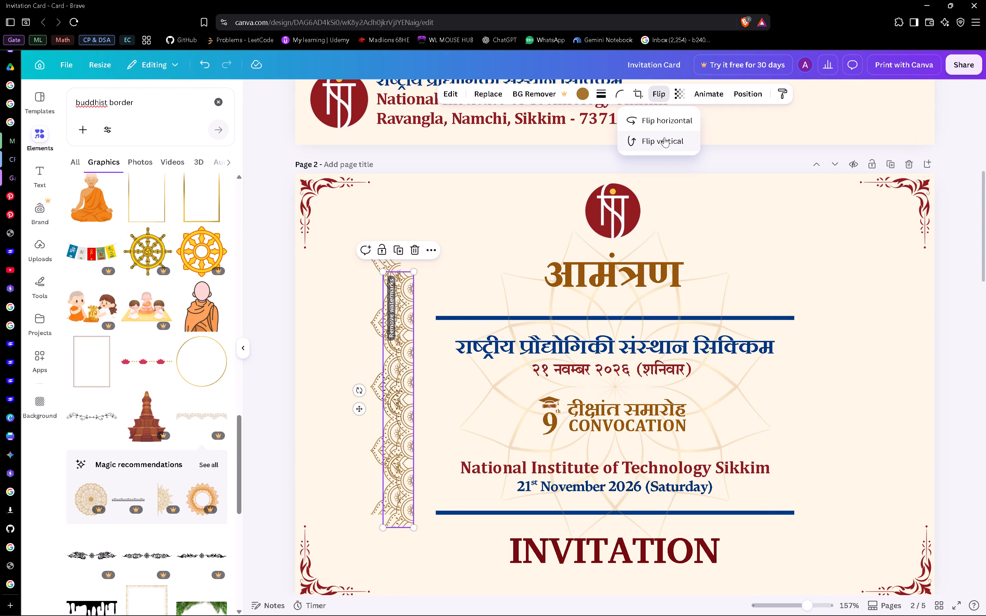
left_click(670, 116)
left_click(670, 116)
left_click(661, 140)
left_click_drag(400, 387, 815, 357)
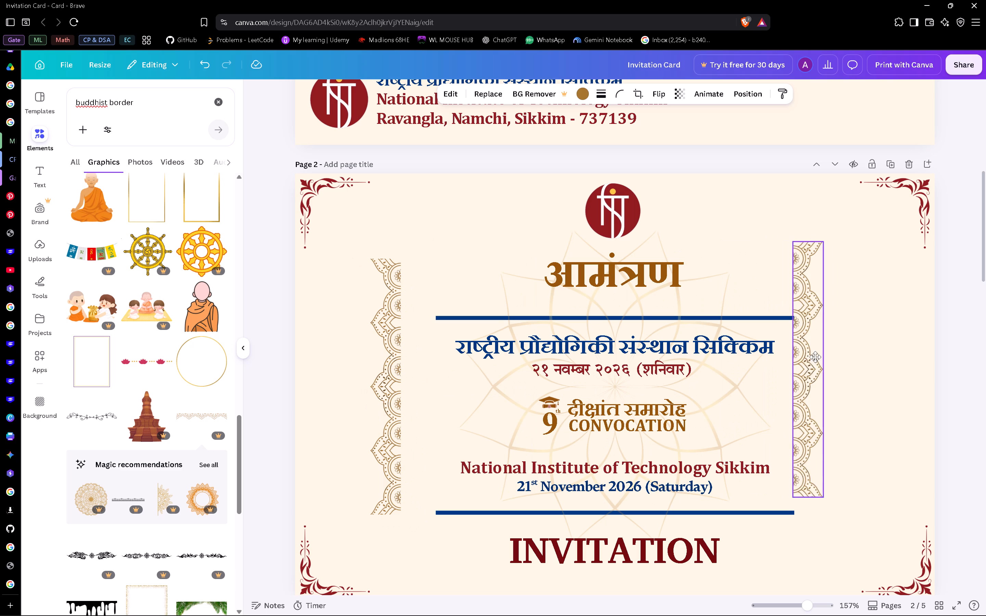
left_click_drag(815, 357, 845, 371)
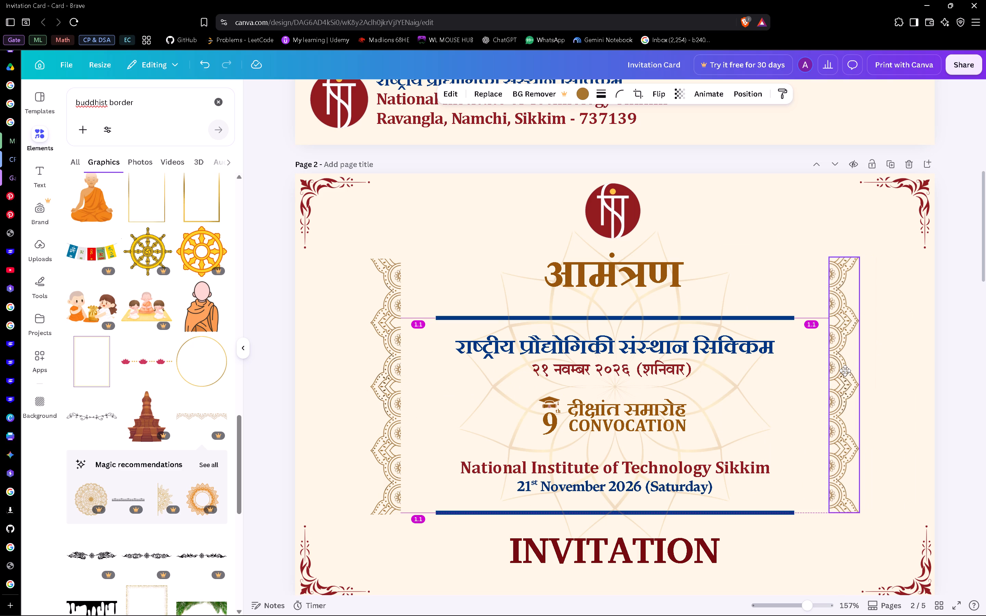
left_click_drag(845, 371, 845, 371)
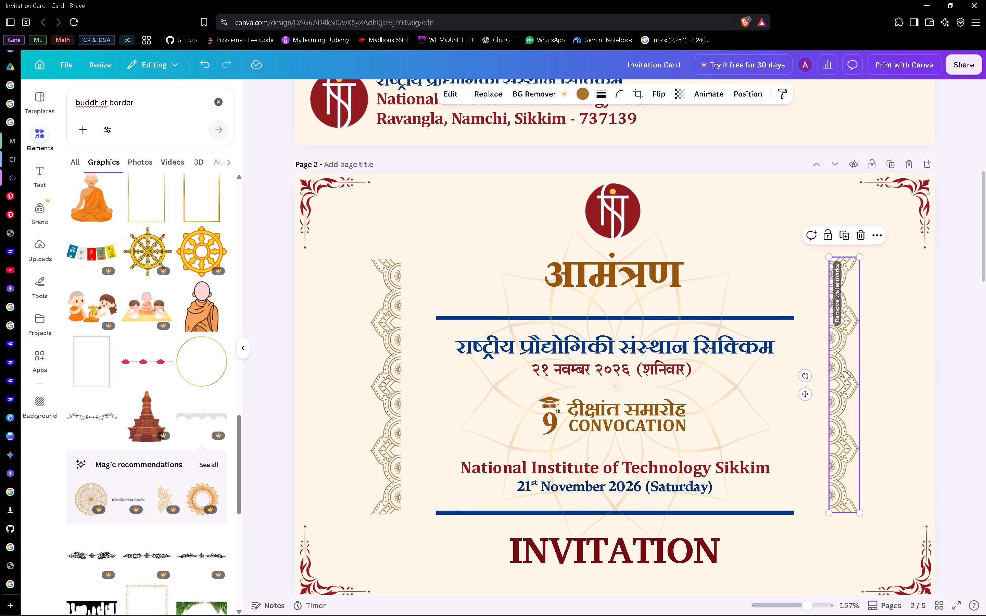
left_click(952, 366)
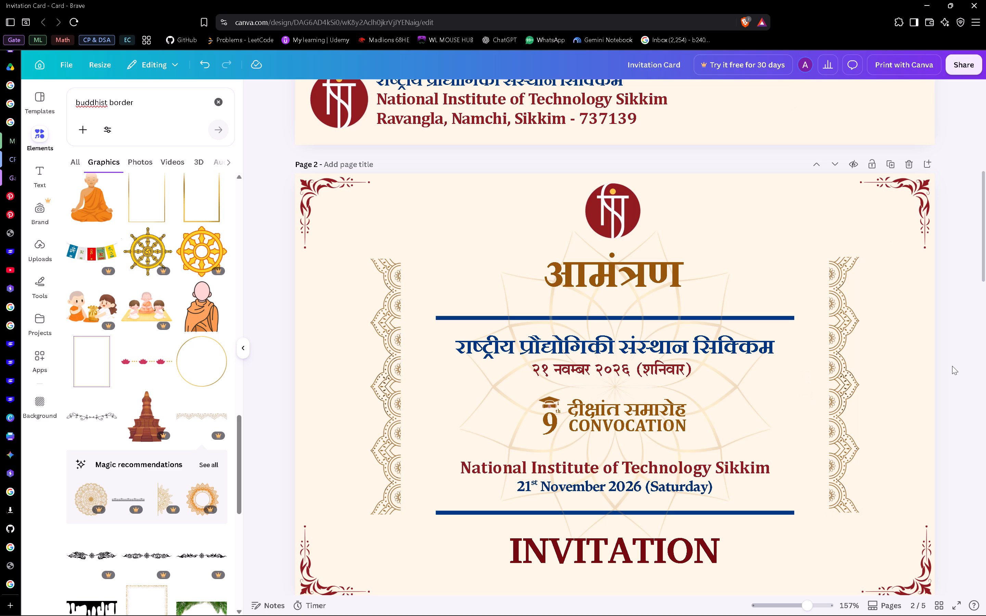
Align the right mandala border to the vertical middle of the page.
left_click(839, 365)
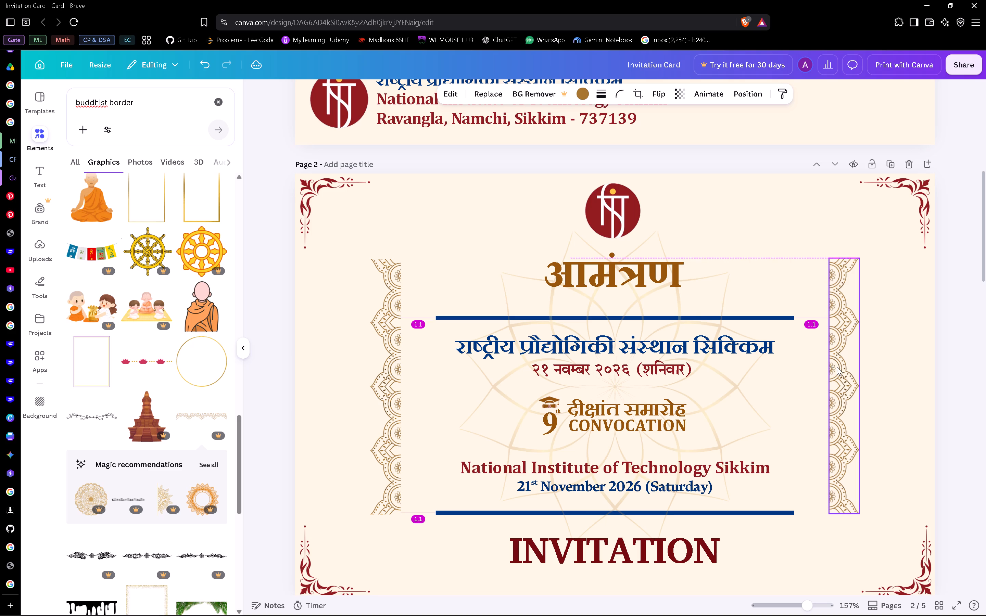
right_click(837, 367)
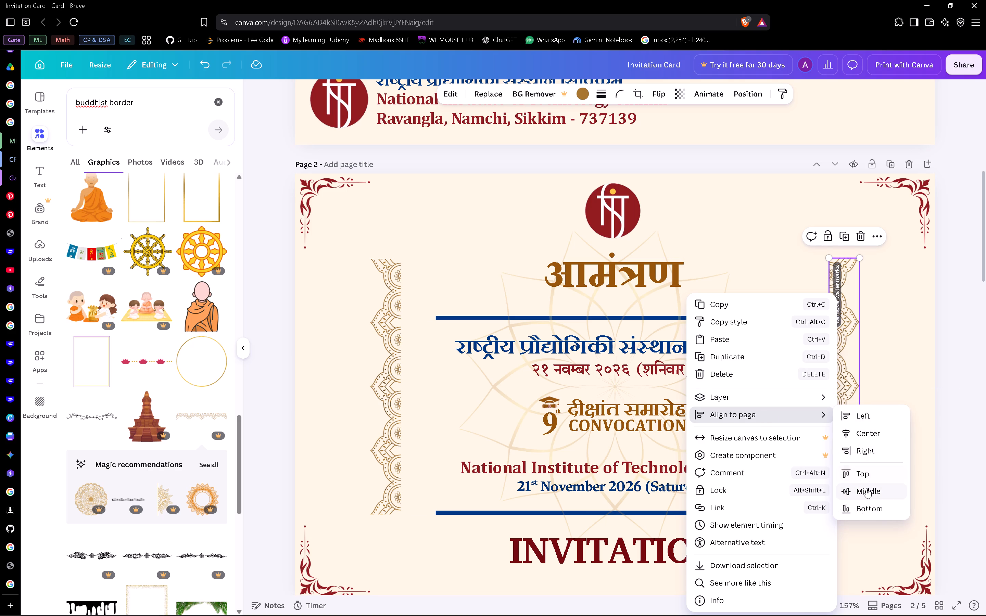
left_click(867, 488)
left_click(953, 393)
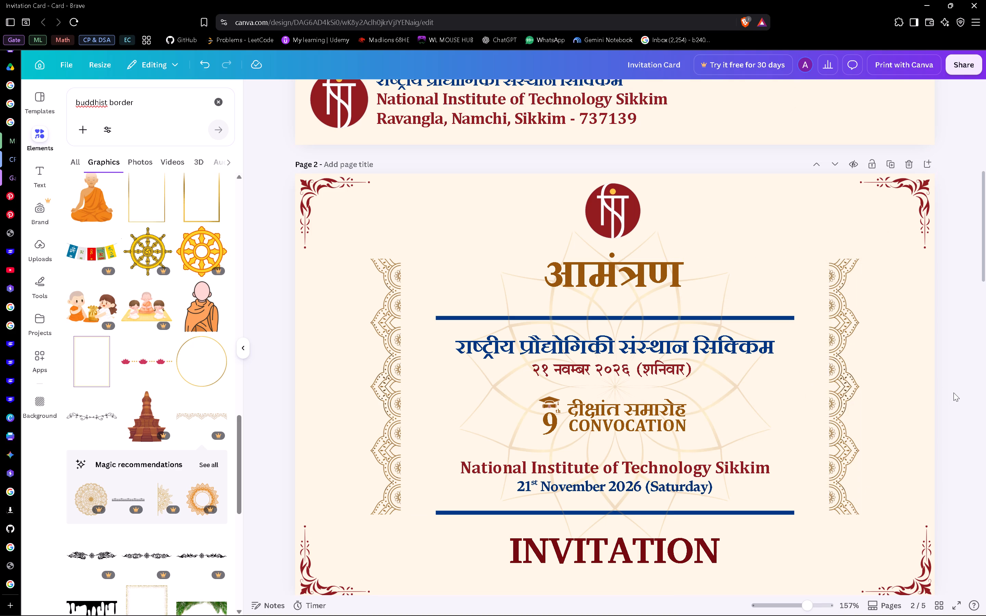
scroll(953, 393, "down", 3)
scroll(953, 393, "up", 2)
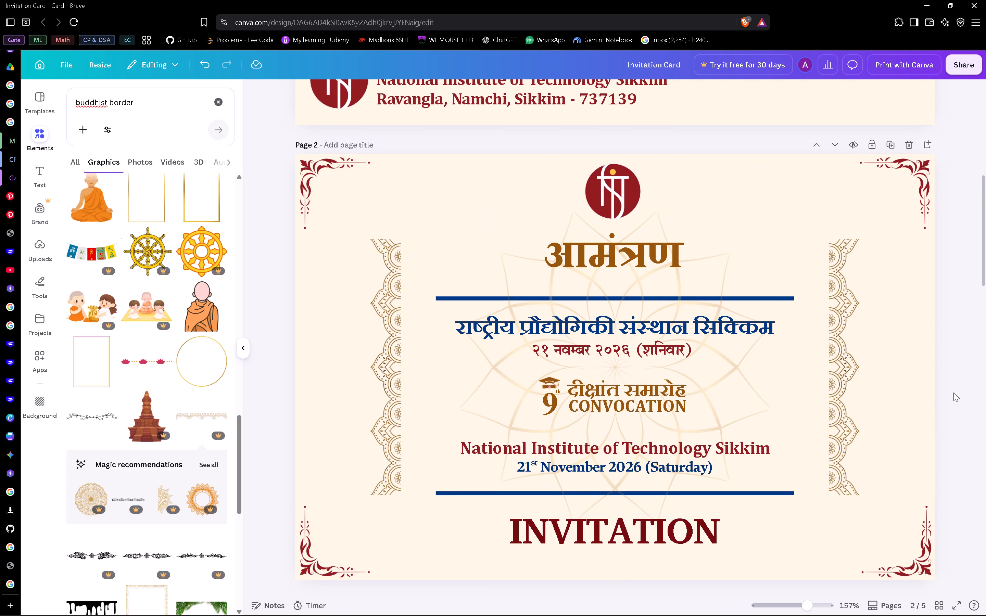
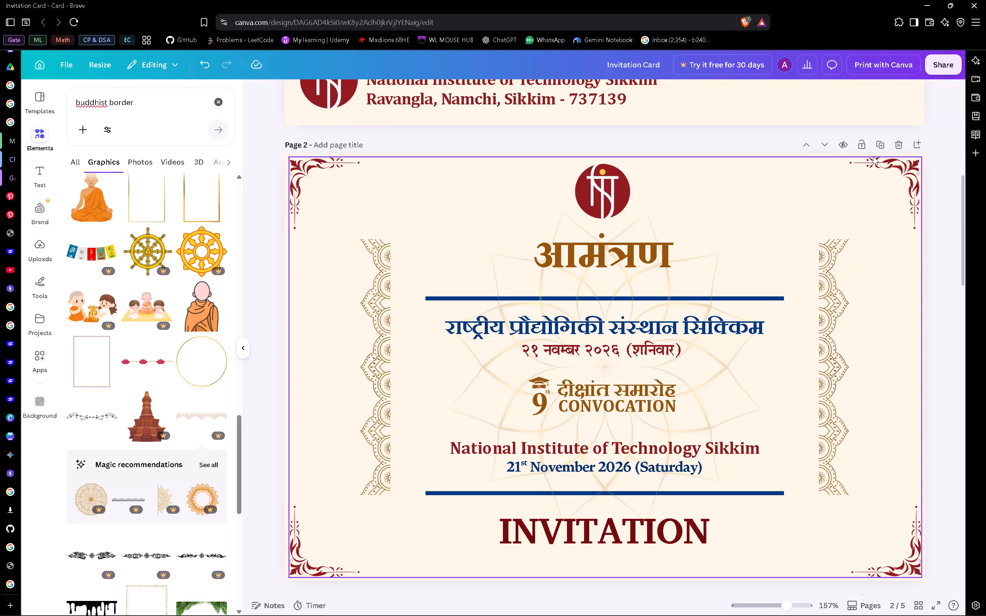
Duplicate page 2 of the invitation card.
left_click(891, 141)
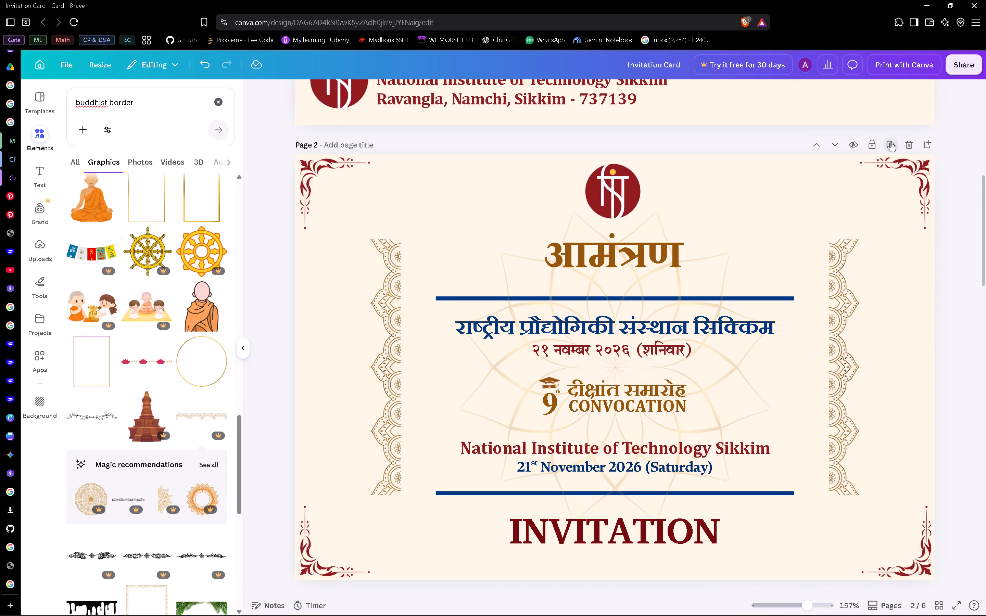
Delete the mandala lace border left of the central text on page 3.
scroll(144, 365, "down", 2)
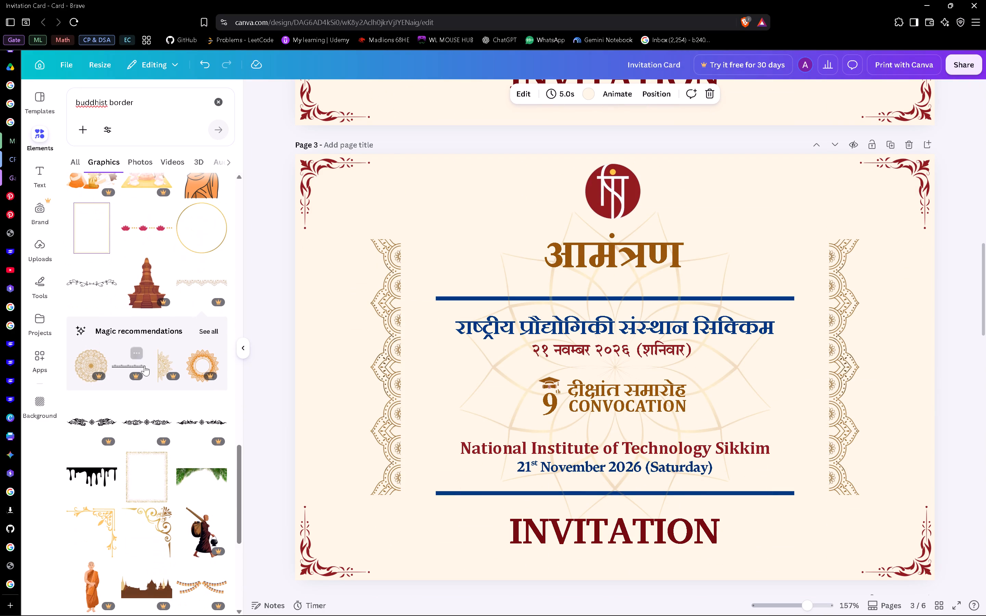
left_click(386, 343)
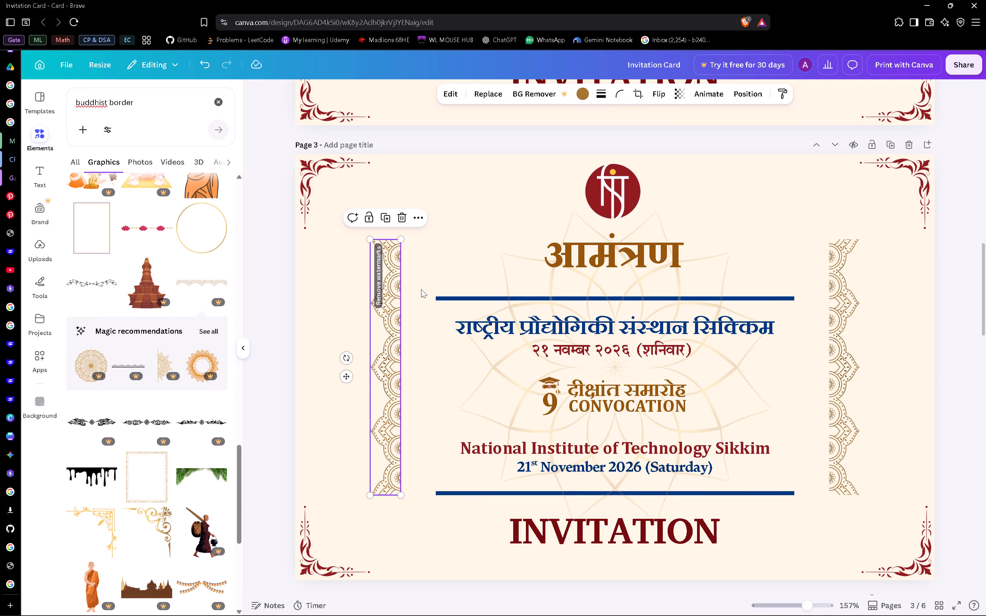
left_click(486, 93)
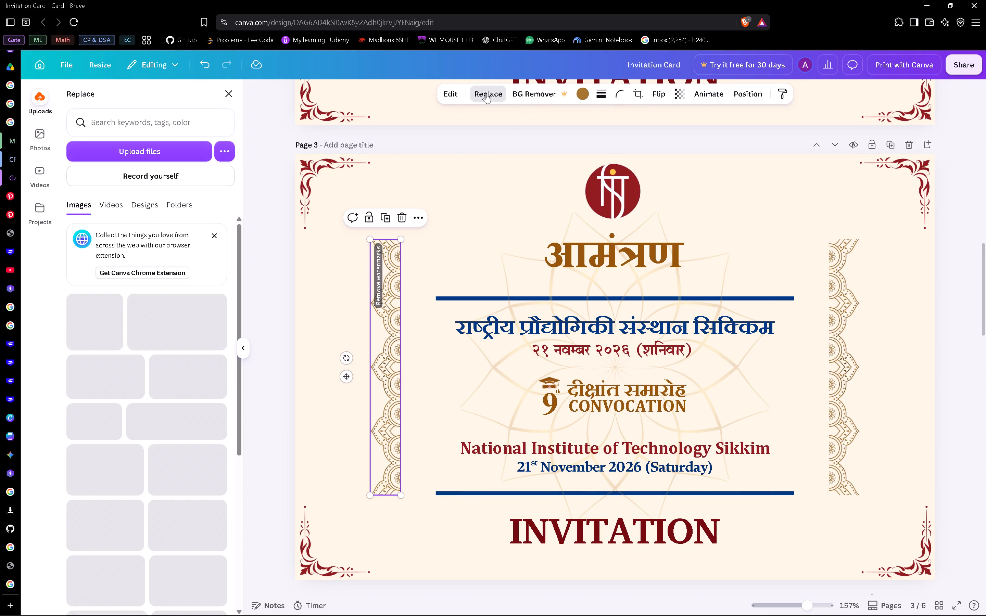
left_click(231, 94)
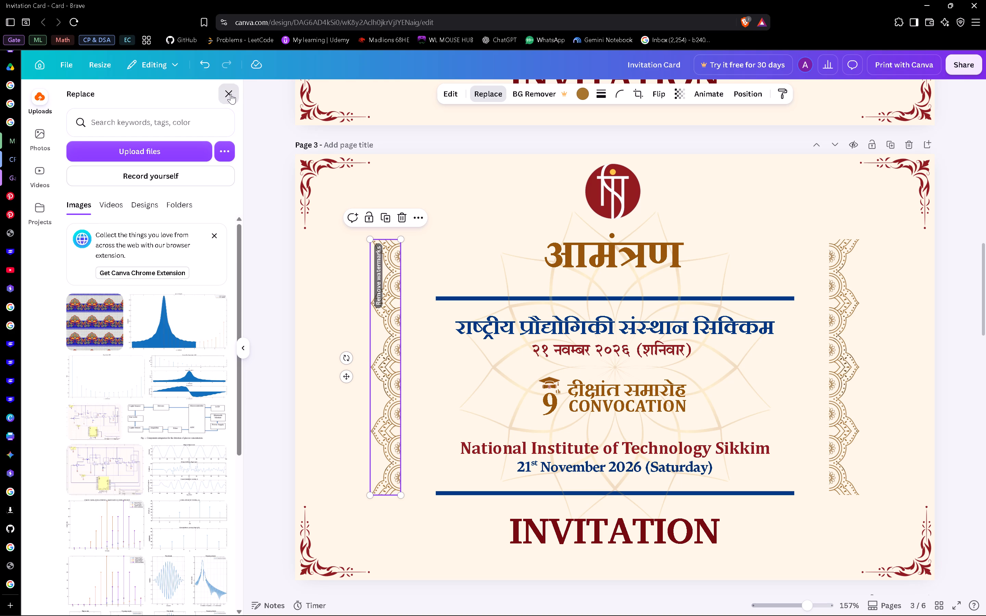
scroll(181, 409, "down", 3)
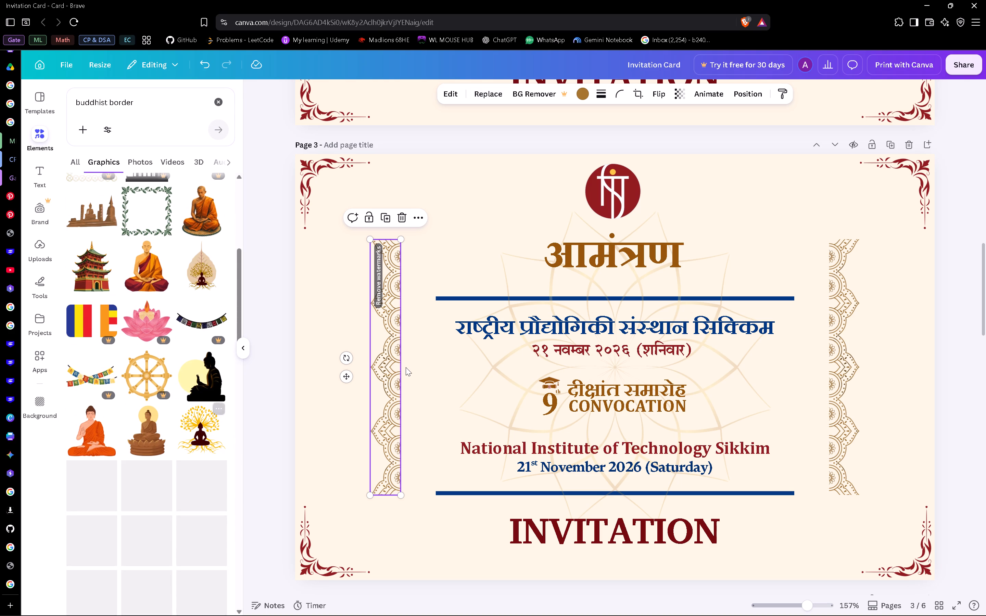
key("Delete")
Look through the "buddhist border" graphics for another side decoration for page 3.
scroll(406, 367, "down", 3)
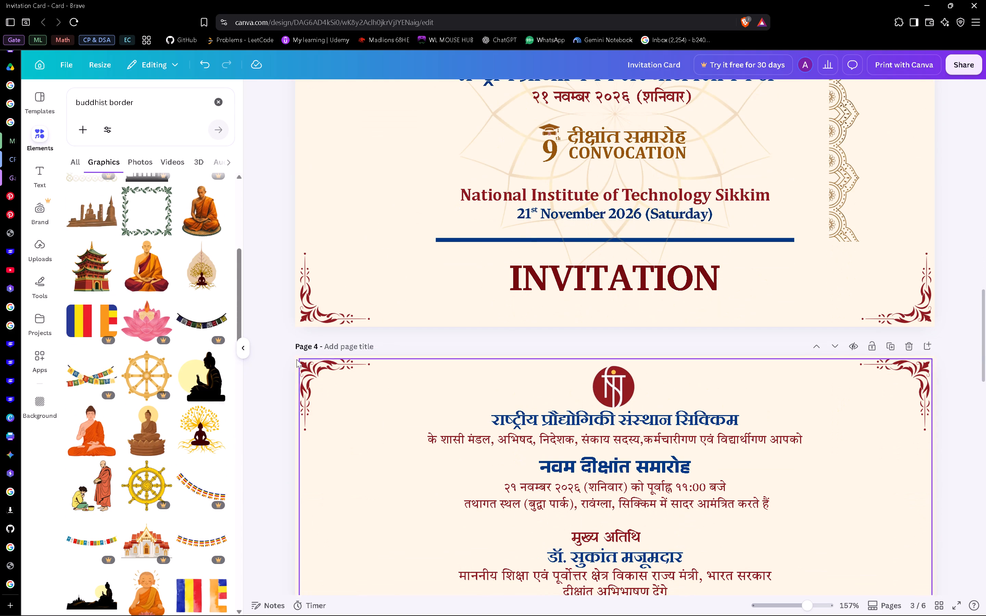
scroll(168, 344, "down", 7)
scroll(168, 344, "up", 1)
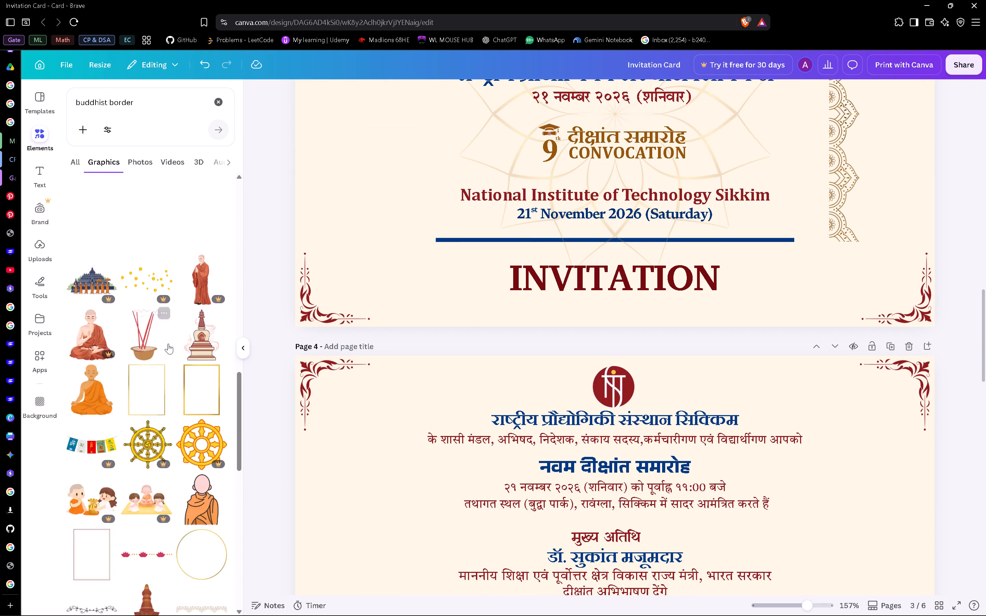
scroll(168, 344, "up", 4)
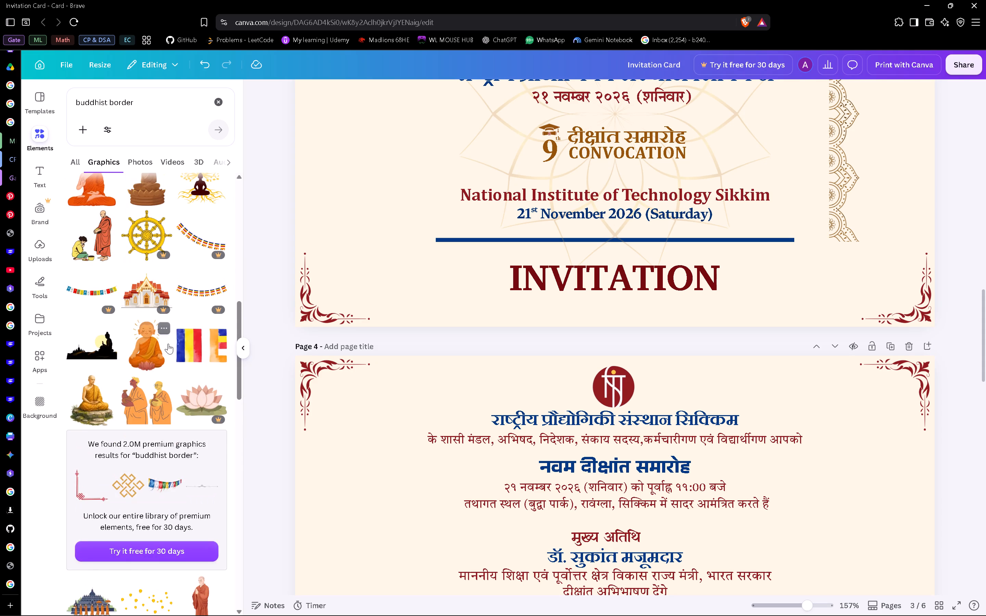
scroll(168, 344, "up", 5)
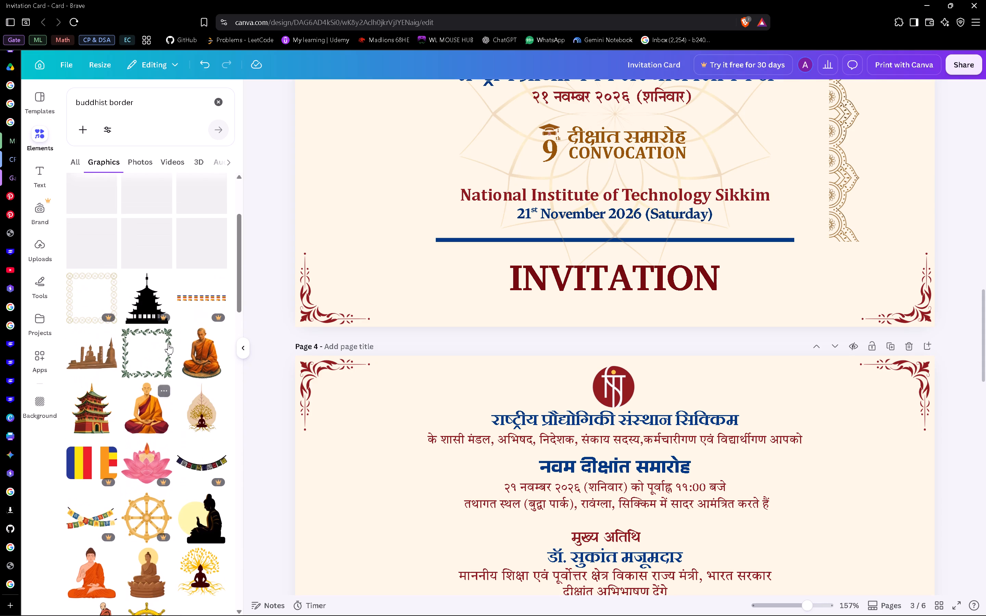
scroll(168, 344, "up", 4)
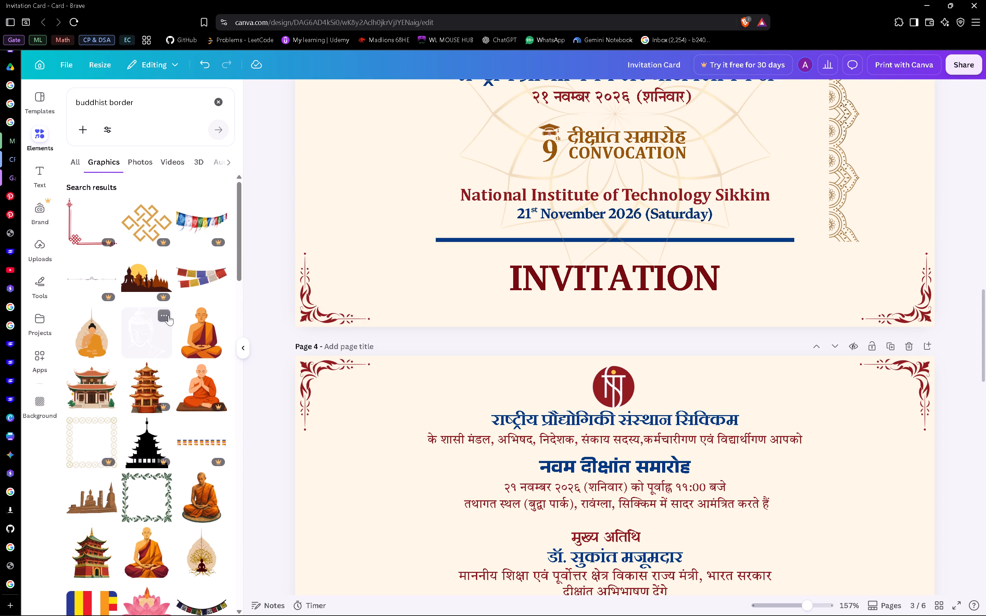
scroll(167, 364, "down", 1)
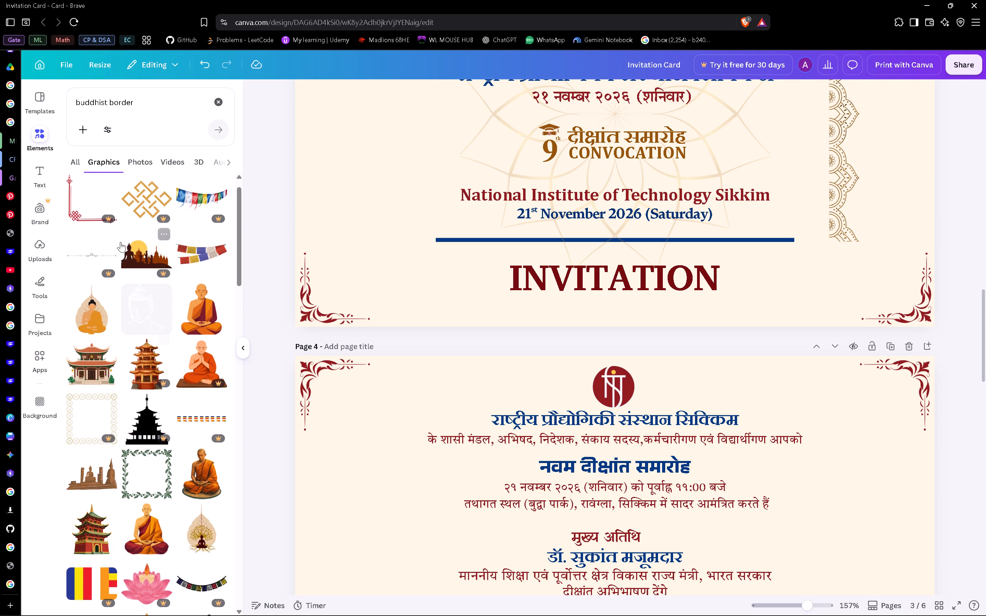
scroll(184, 425, "down", 6)
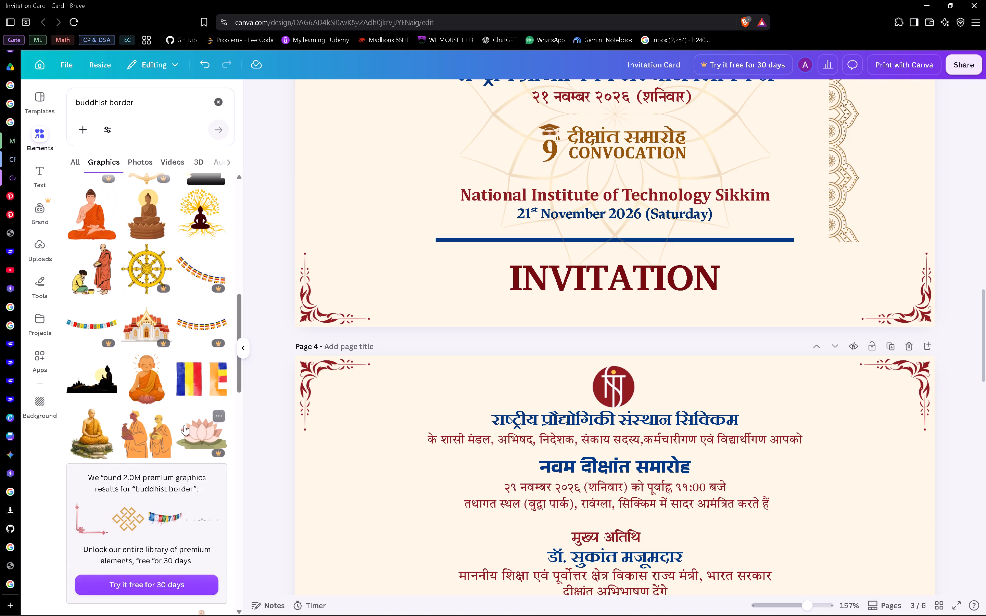
scroll(184, 425, "down", 8)
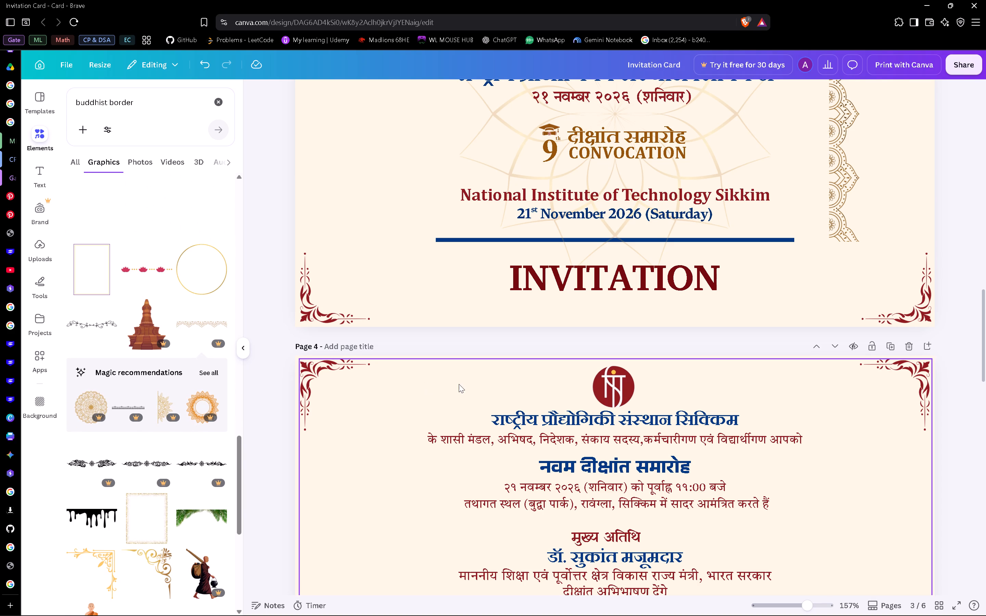
scroll(459, 384, "up", 7)
scroll(459, 384, "down", 1)
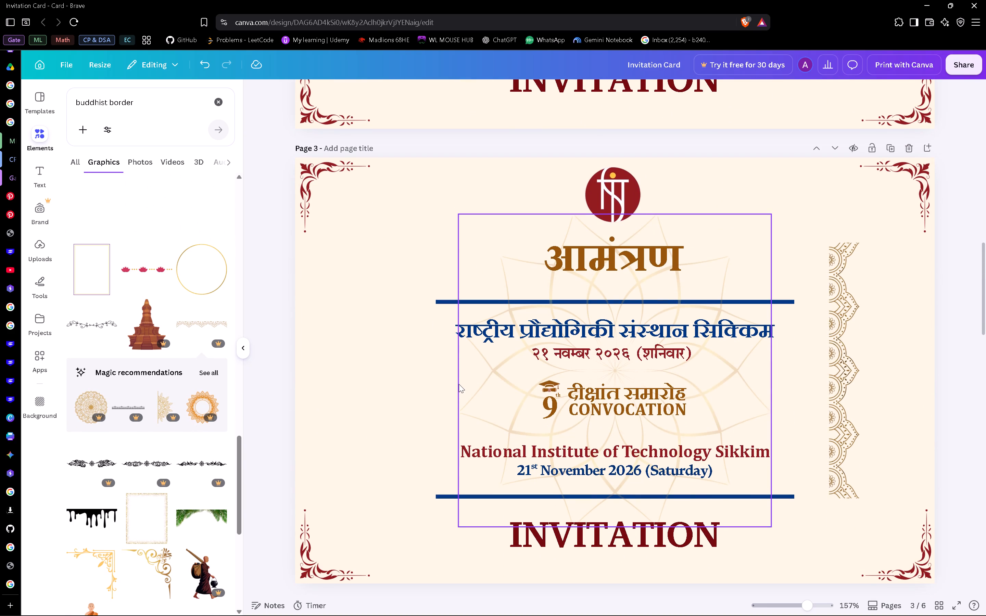
Replace the right lace border on page 3 with the recommended gold half-mandala graphic, its petals facing outward from the central text.
left_click(162, 400)
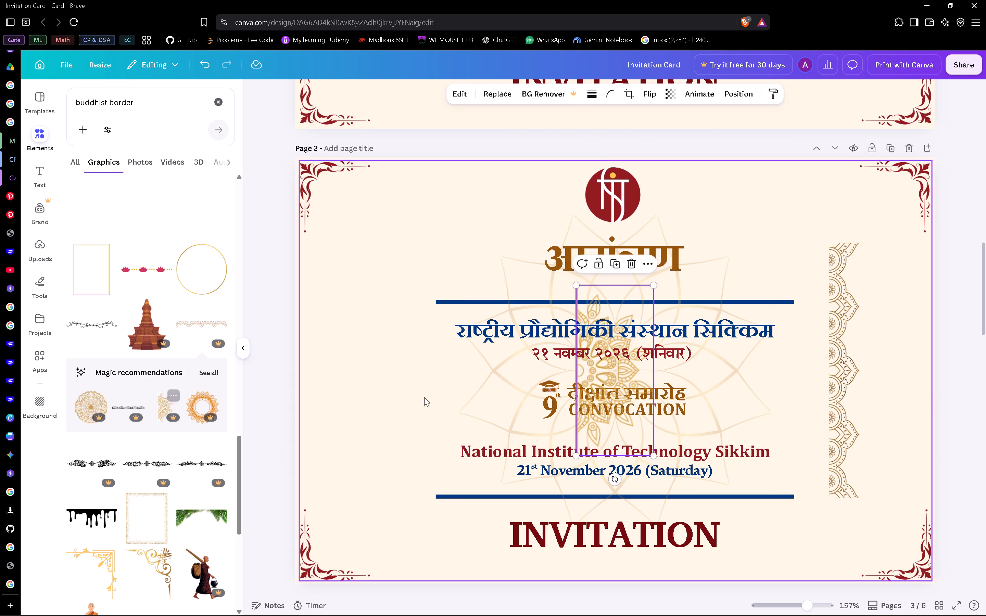
left_click(852, 358)
key("Delete")
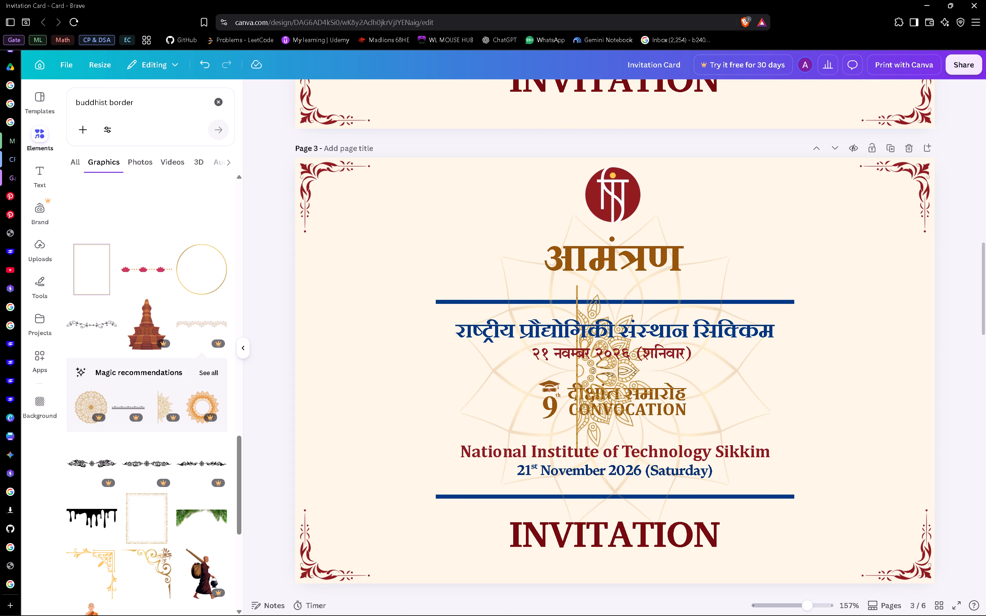
left_click_drag(616, 373, 847, 371)
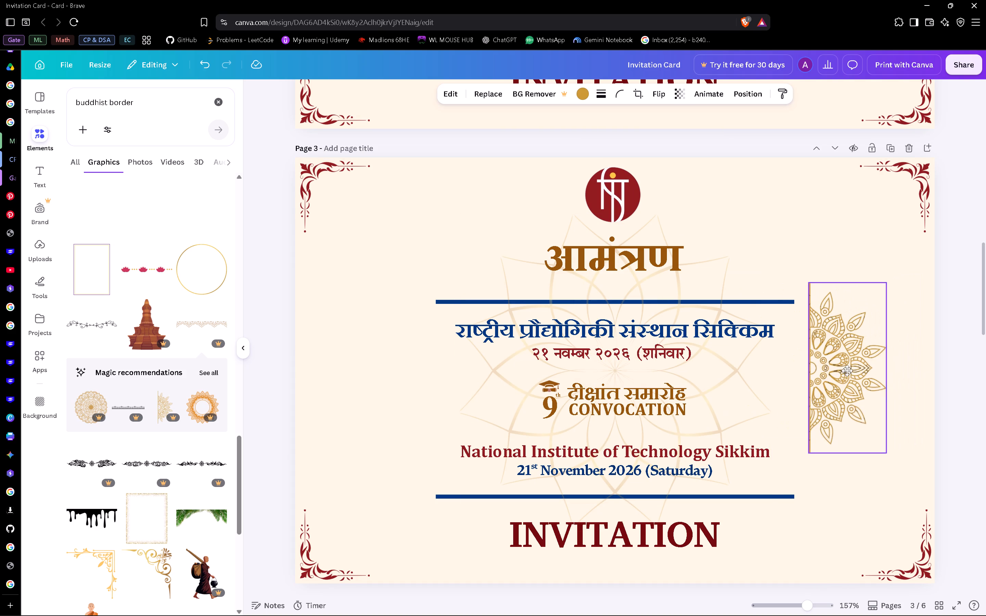
left_click_drag(847, 371, 843, 402)
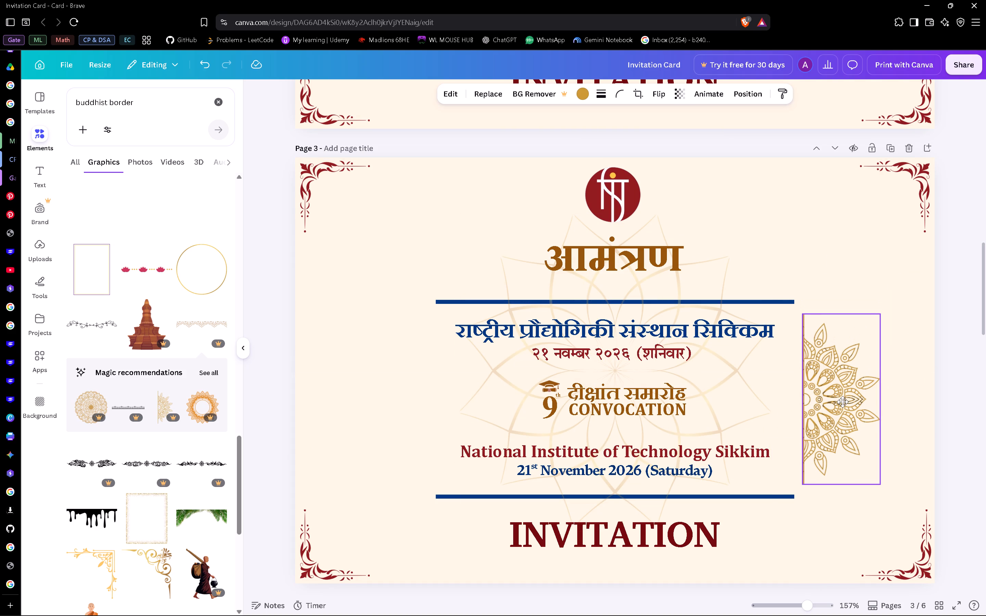
left_click_drag(843, 402, 843, 401)
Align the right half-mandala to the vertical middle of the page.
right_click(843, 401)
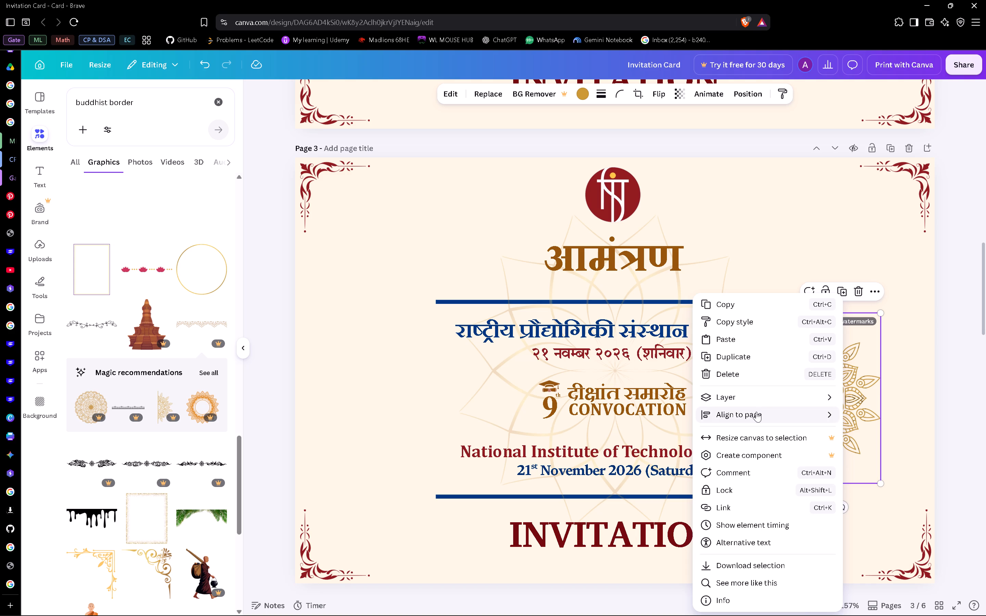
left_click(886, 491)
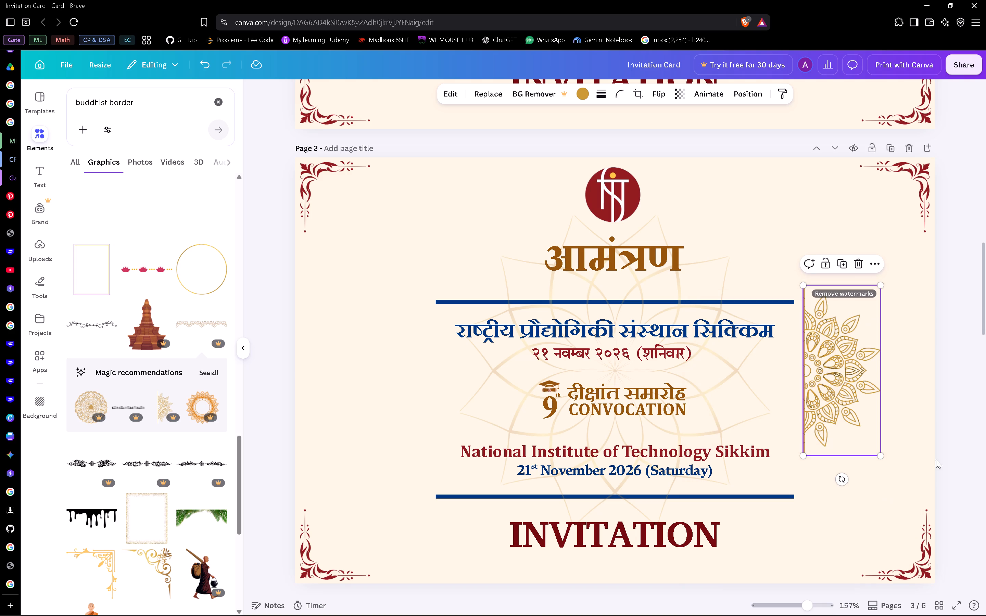
Move the right half-mandala down so it sits centred between the levels of the two blue lines.
left_click_drag(843, 375, 844, 407)
Duplicate the half-mandala, flip the copy horizontally and place it left of the central text at the same height as the right one.
key("ctrl+d")
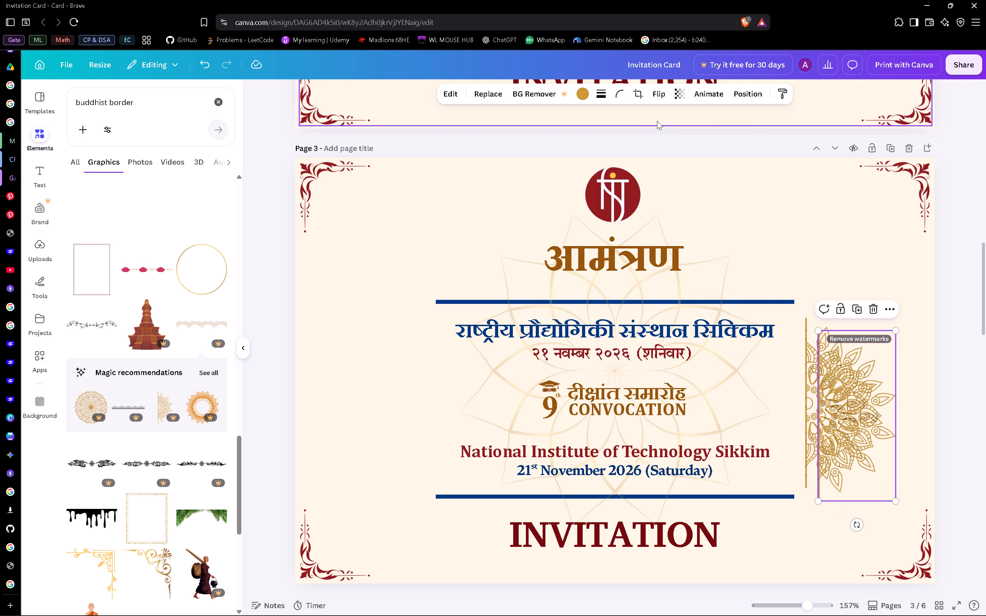
left_click(659, 91)
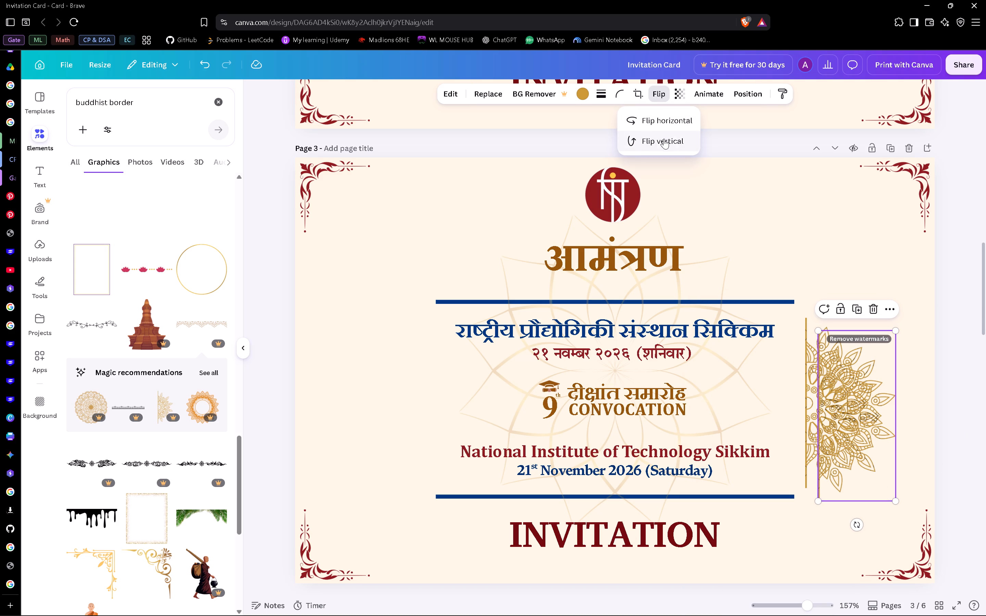
left_click(664, 139)
left_click(664, 139)
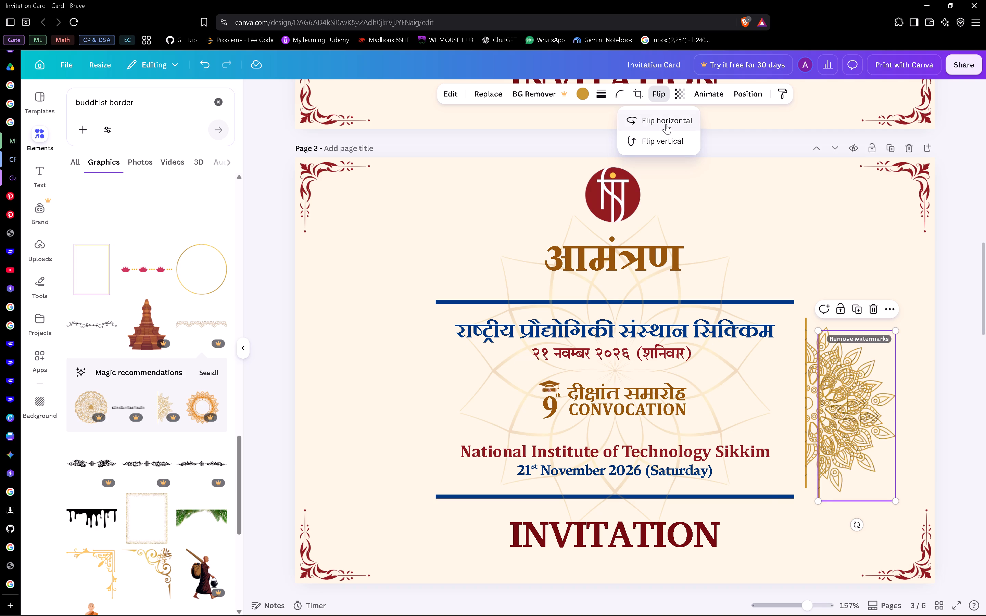
left_click(666, 124)
left_click_drag(885, 427, 439, 420)
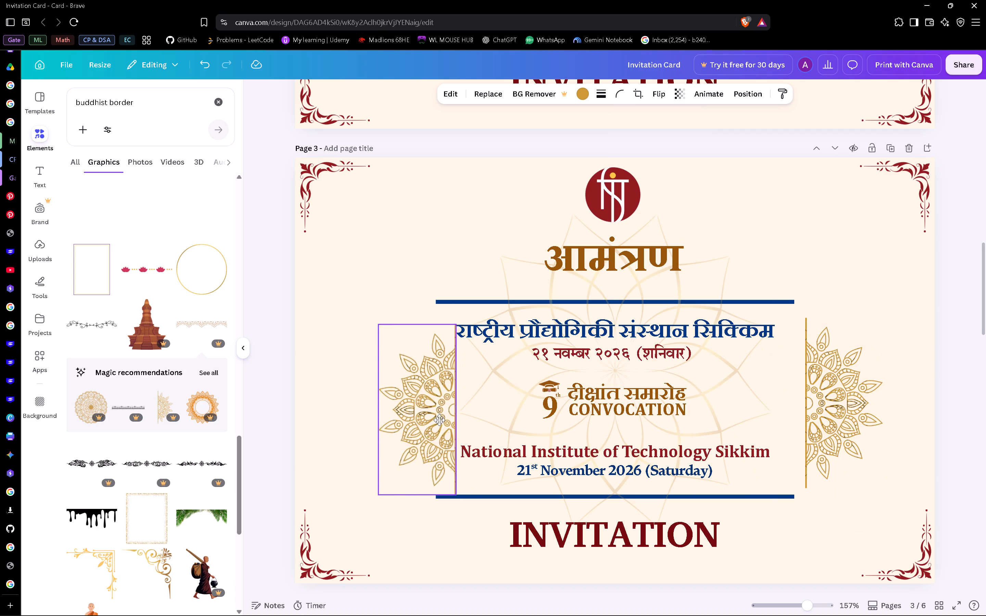
left_click_drag(439, 420, 416, 415)
left_click(943, 343)
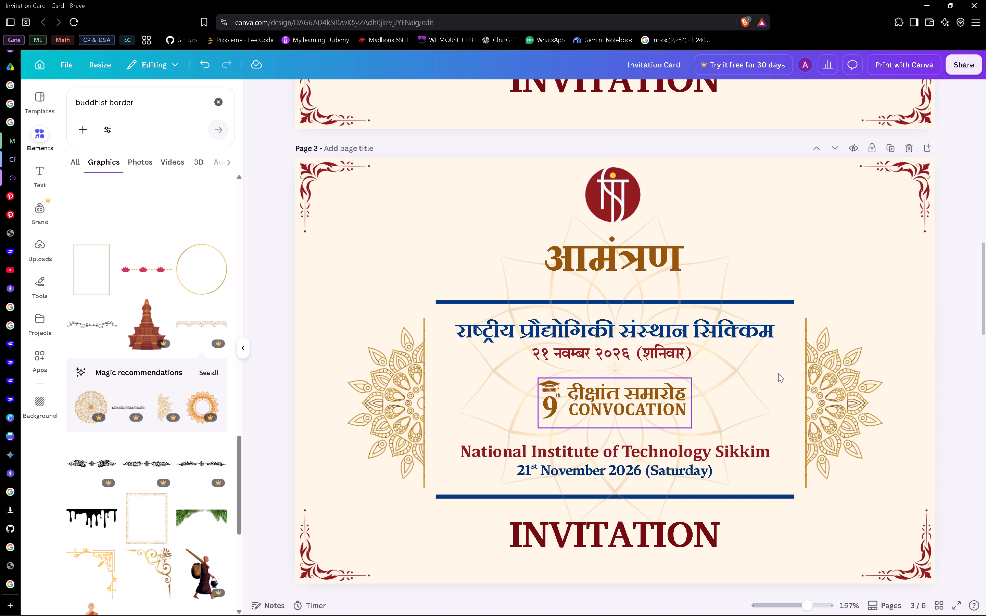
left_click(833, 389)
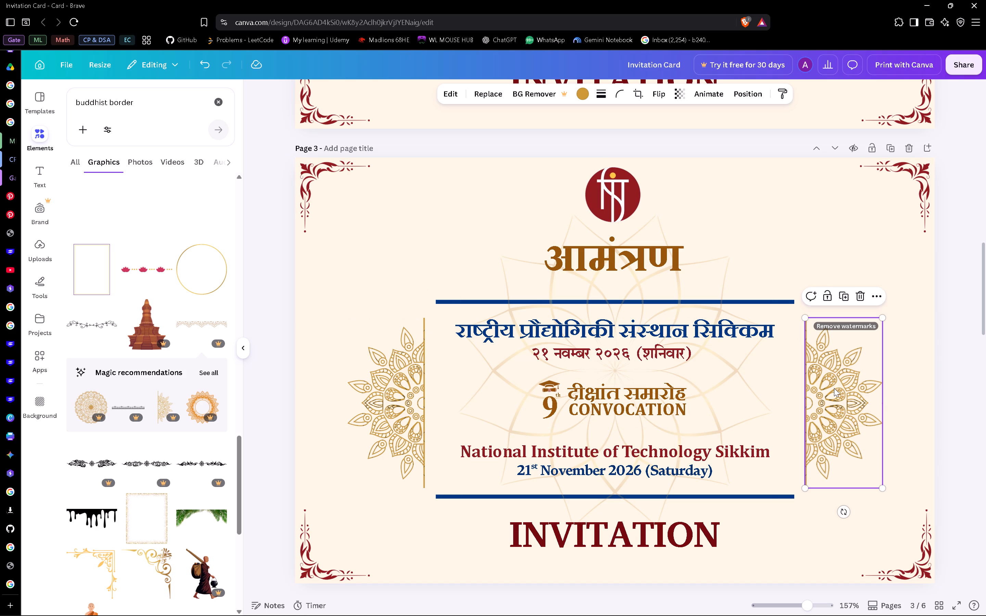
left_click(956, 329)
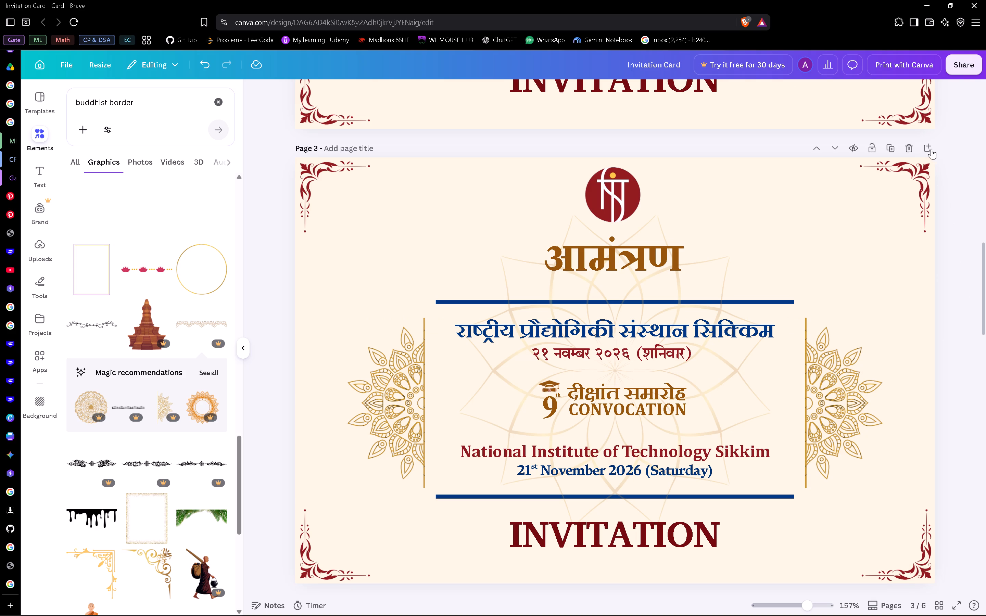
Duplicate page 3 with the half-mandala decoration.
left_click(891, 150)
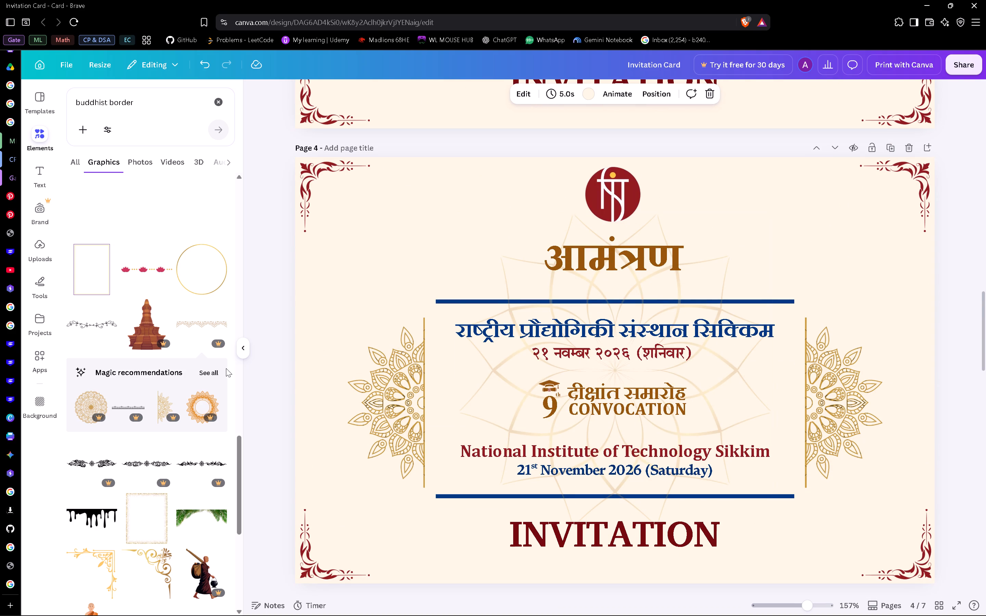
Browse the "buddhist border" graphics results for another decoration to frame the central text on page 4.
scroll(172, 378, "down", 5)
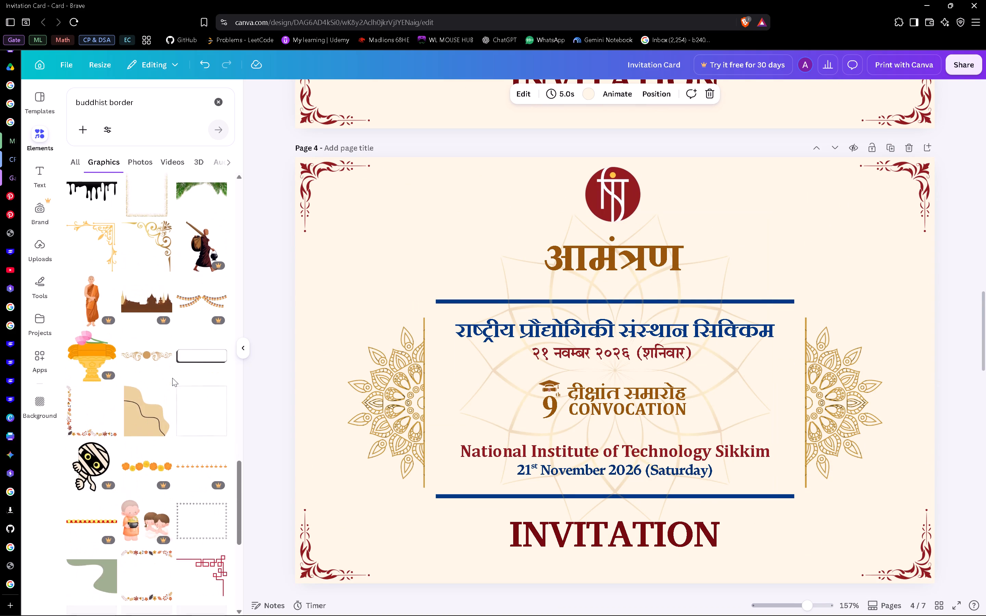
scroll(172, 378, "down", 5)
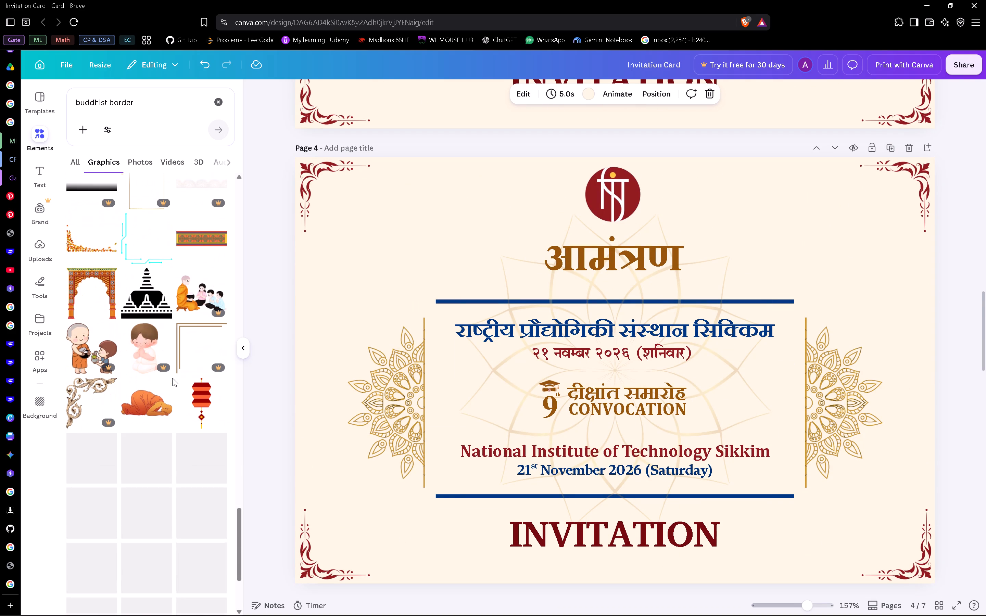
scroll(172, 378, "down", 3)
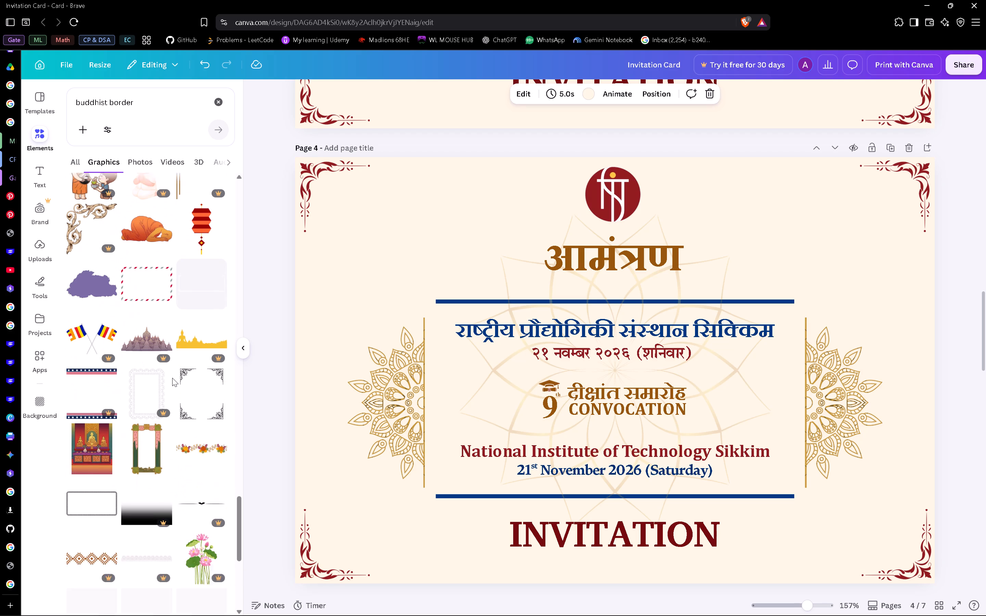
scroll(172, 378, "down", 4)
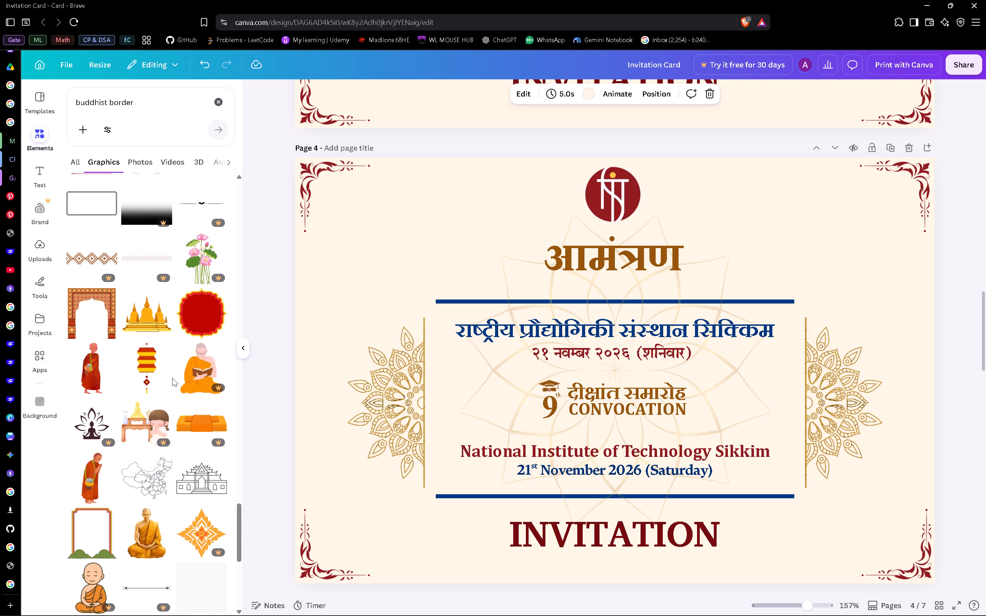
scroll(172, 378, "down", 4)
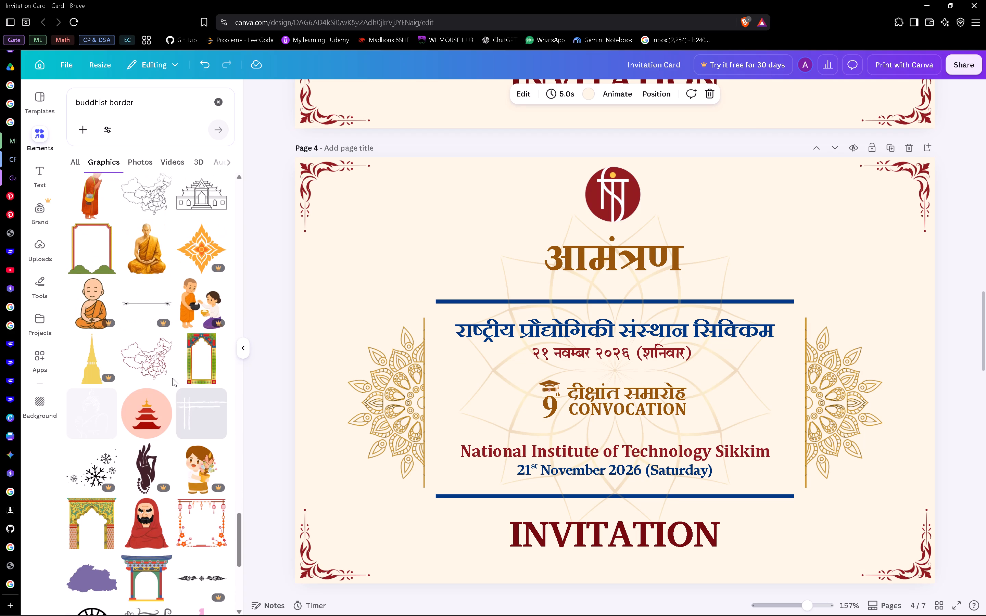
scroll(172, 378, "up", 11)
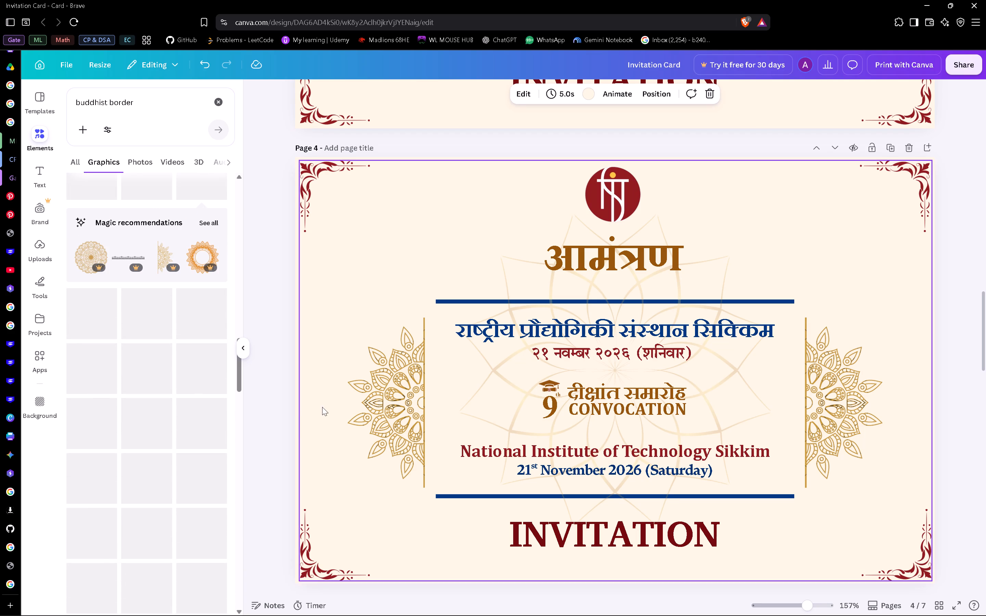
Delete both half-mandalas beside the central text on page 4.
left_click(381, 416)
key("Delete")
left_click(879, 414)
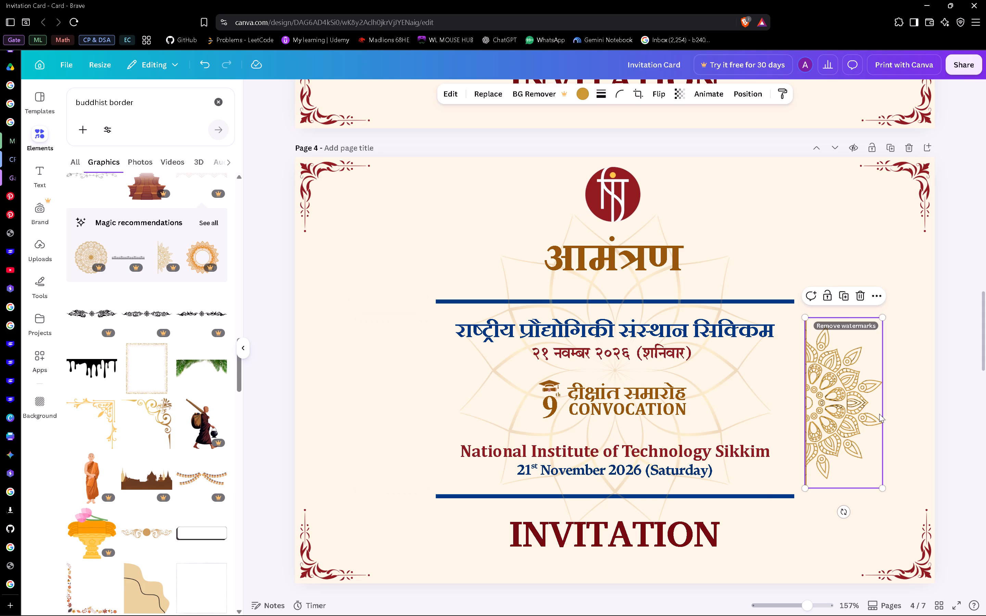
key("BackSpace")
Insert the thin lotus divider from the "buddhist border" results on page 4 and recolour it in the design's gold.
scroll(91, 372, "up", 9)
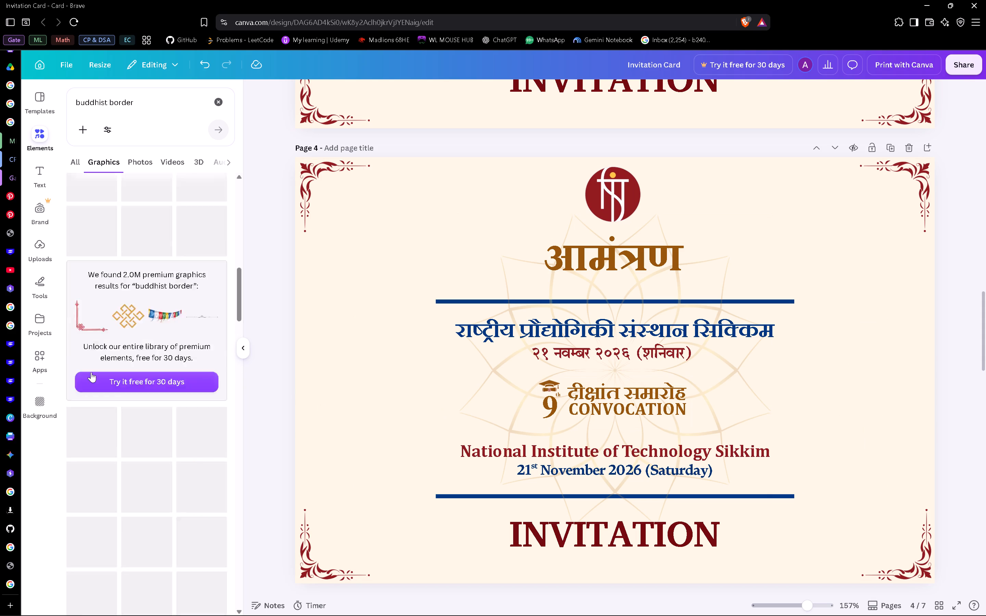
scroll(91, 372, "up", 8)
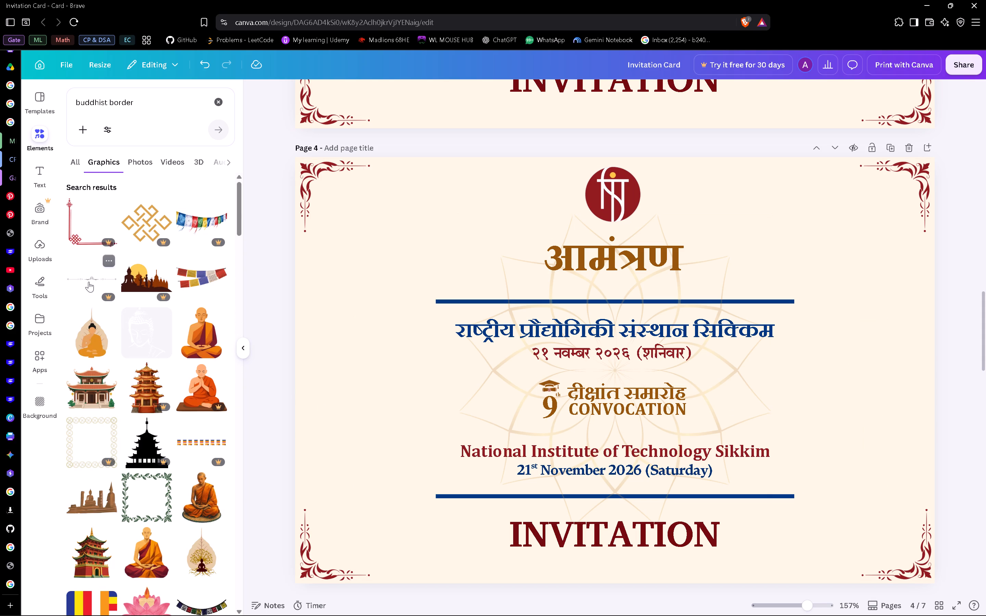
left_click(85, 278)
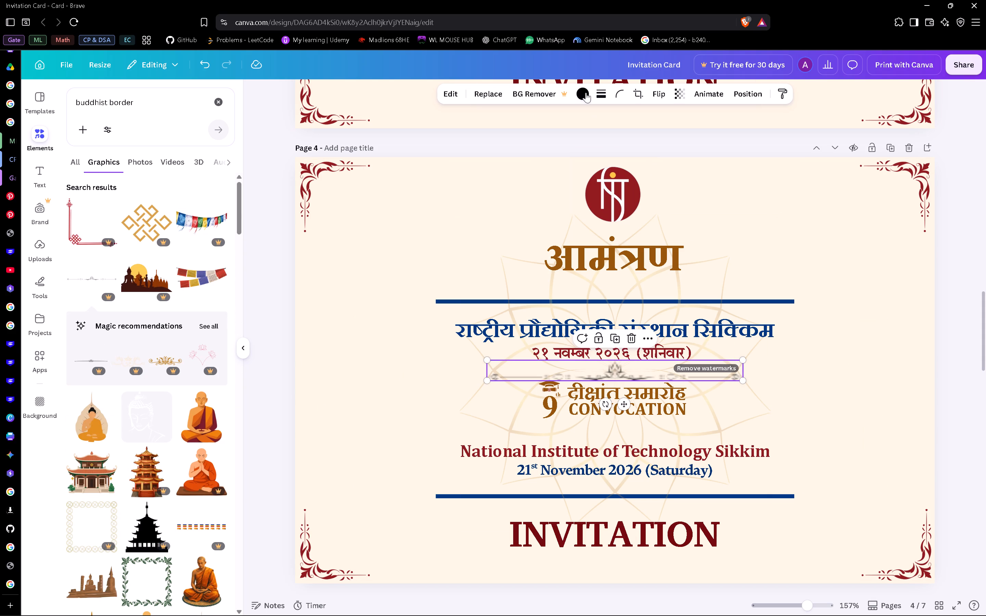
left_click(581, 88)
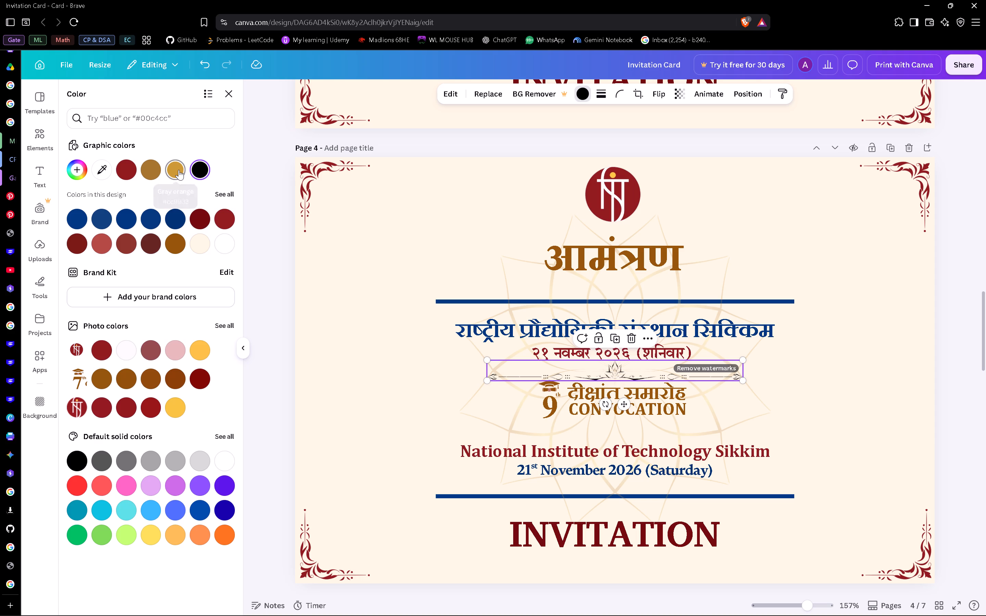
left_click(179, 170)
Move the lotus divider left of the central text and rotate it upright with the lotus pointing outward.
left_click_drag(613, 374, 407, 380)
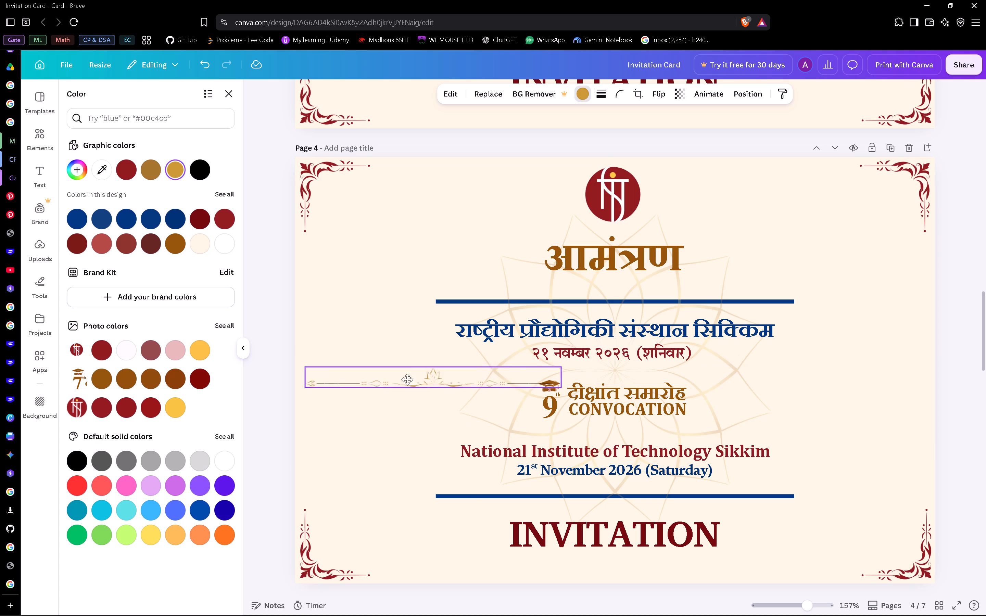
left_click_drag(407, 380, 405, 373)
left_click_drag(398, 401, 501, 406)
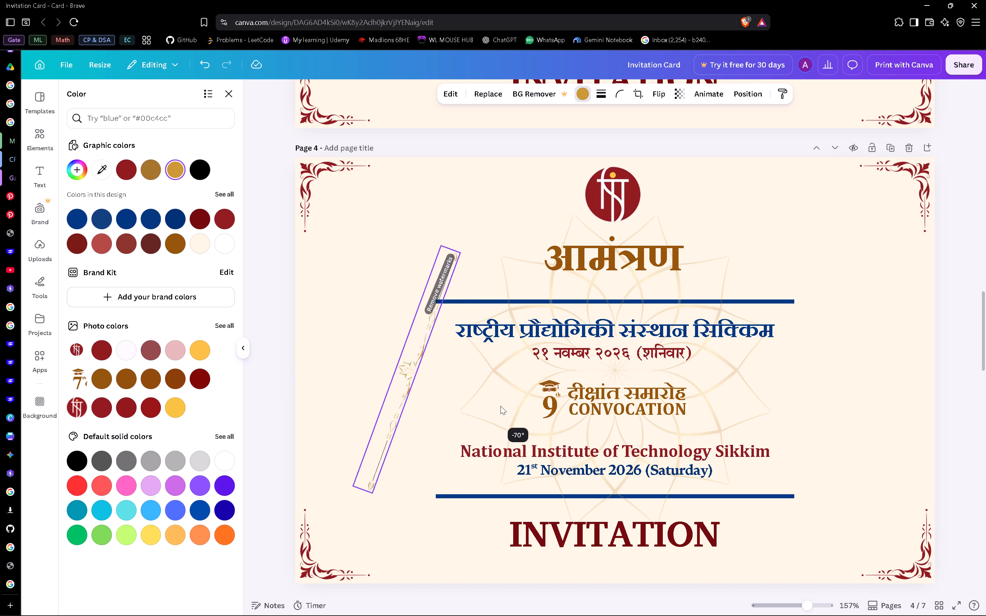
left_click_drag(501, 406, 549, 377)
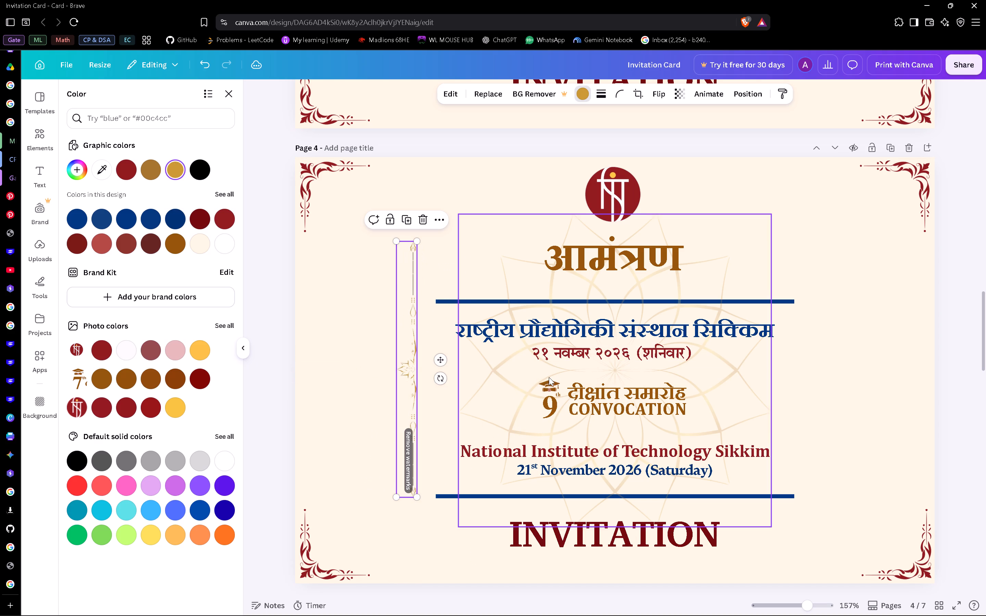
Enlarge the upright lotus divider, shift it slightly further left and align it to the vertical middle of the page.
left_click_drag(397, 240, 317, 171)
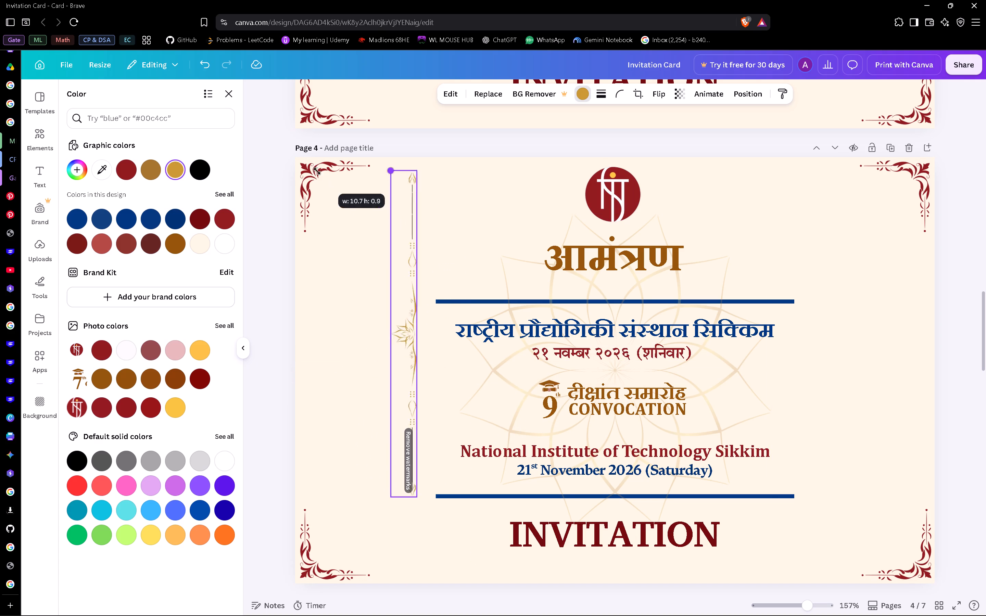
left_click_drag(317, 171, 317, 171)
left_click(450, 185)
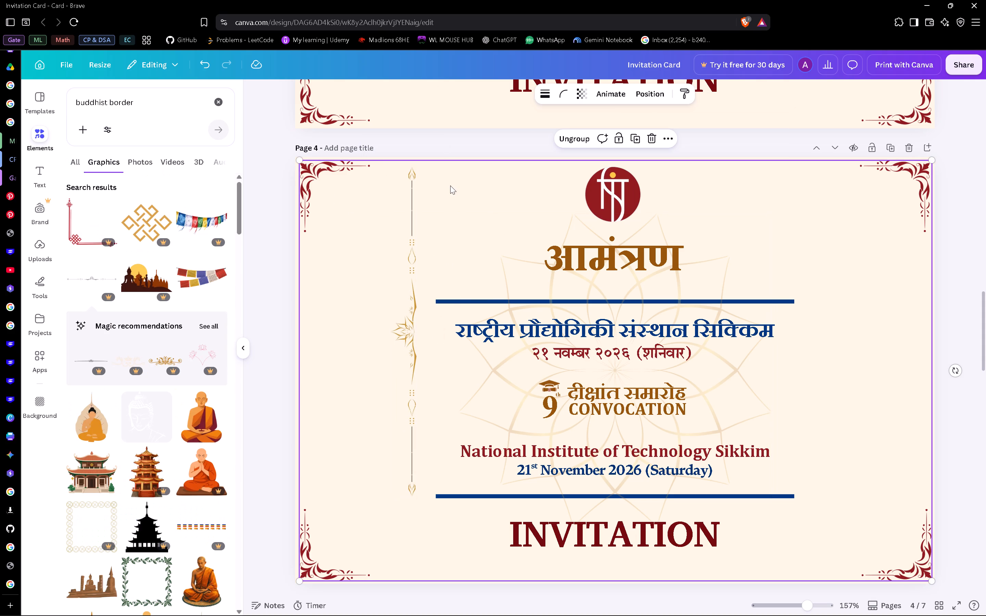
left_click_drag(408, 336, 383, 375)
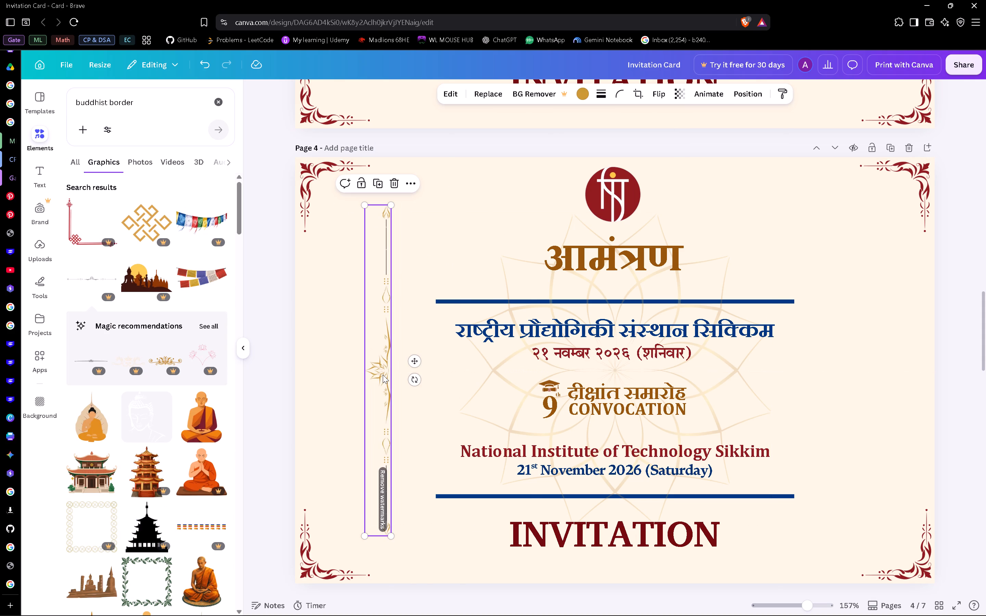
right_click(383, 375)
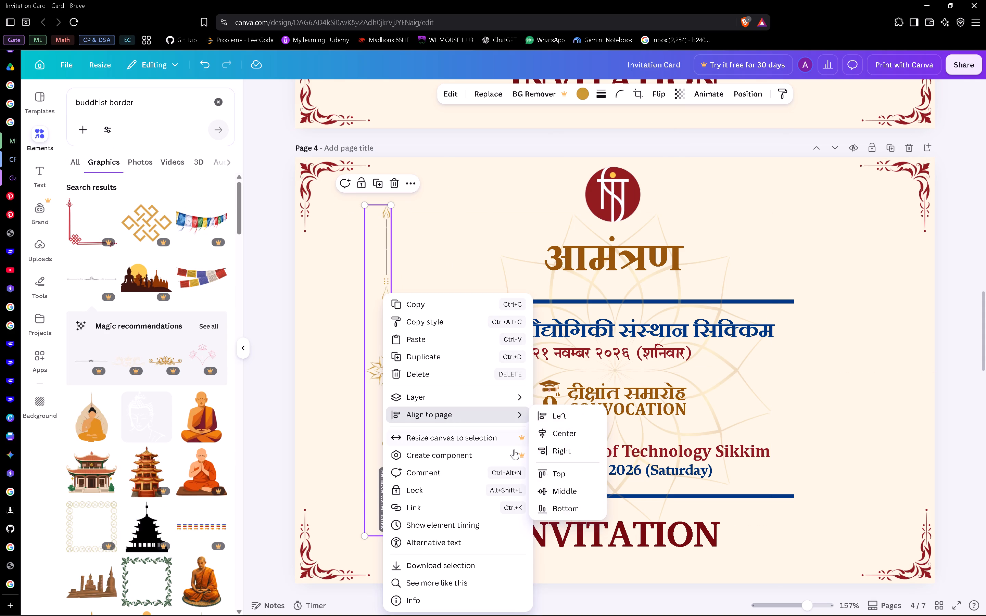
left_click(572, 486)
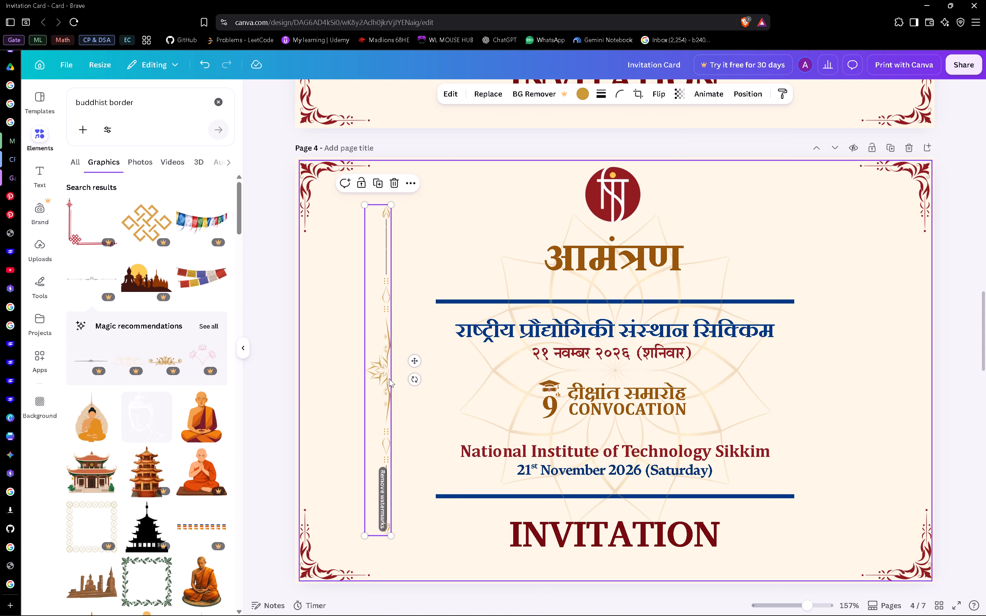
Duplicate the left lotus divider and flip the copy both horizontally and vertically so its lotus faces right.
left_click(380, 375)
key("ctrl+d")
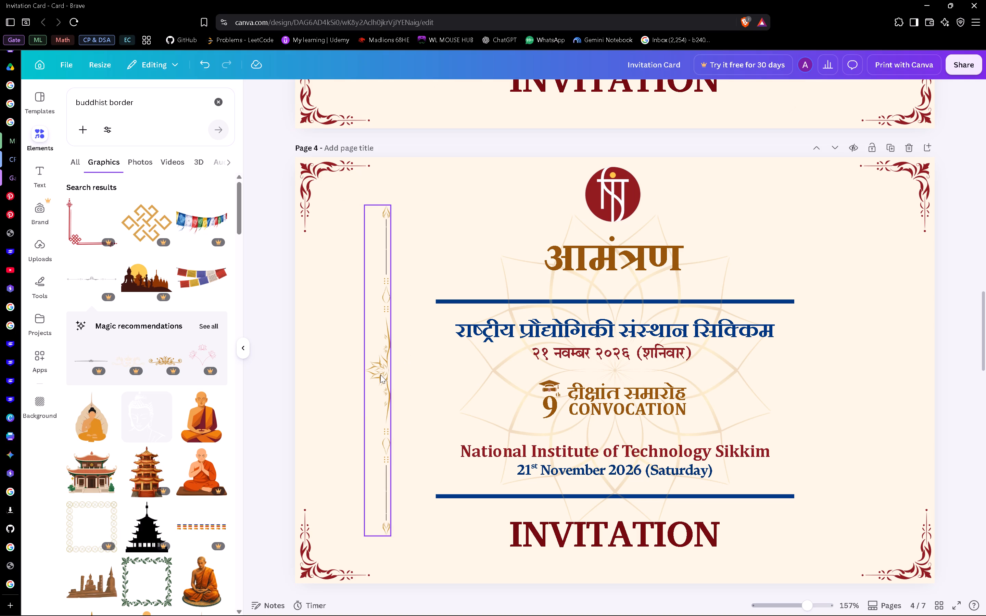
left_click(384, 339)
key("ctrl+d")
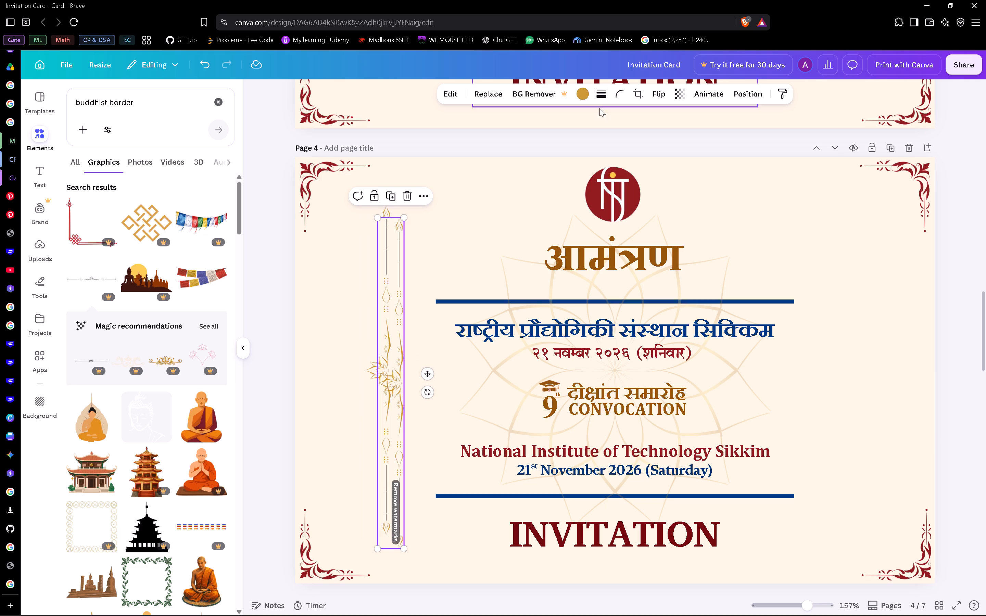
left_click(665, 99)
left_click(683, 120)
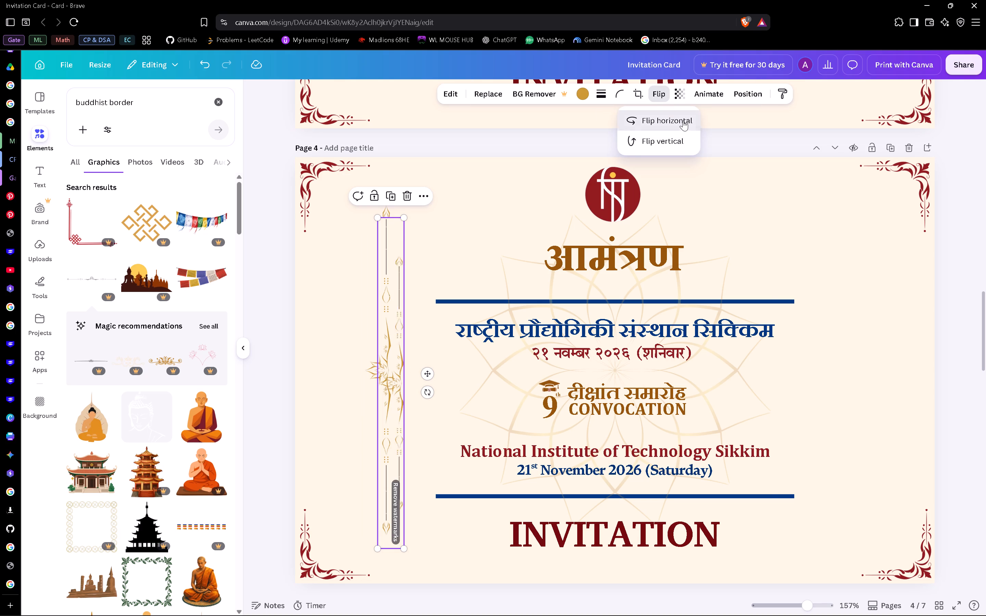
left_click(660, 139)
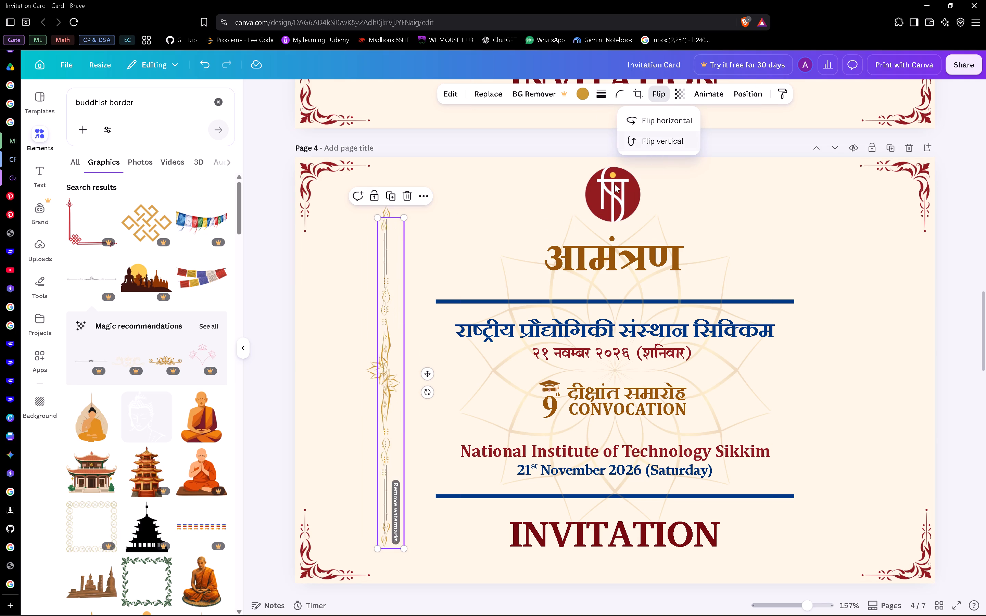
Place the flipped divider right of the central text, mirroring the left one, and align it to the page's vertical middle.
left_click_drag(392, 383, 871, 356)
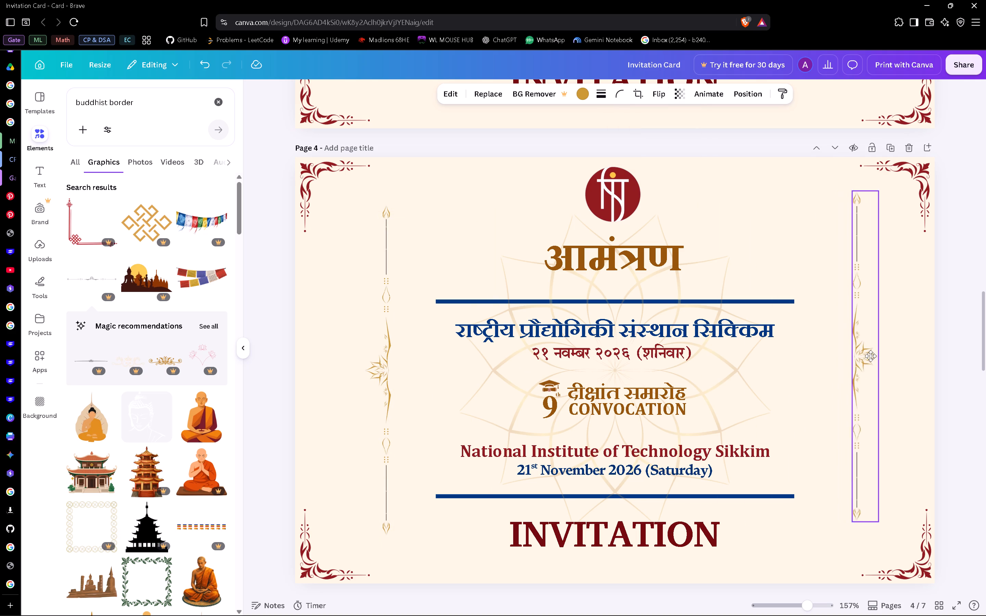
left_click_drag(871, 356, 850, 367)
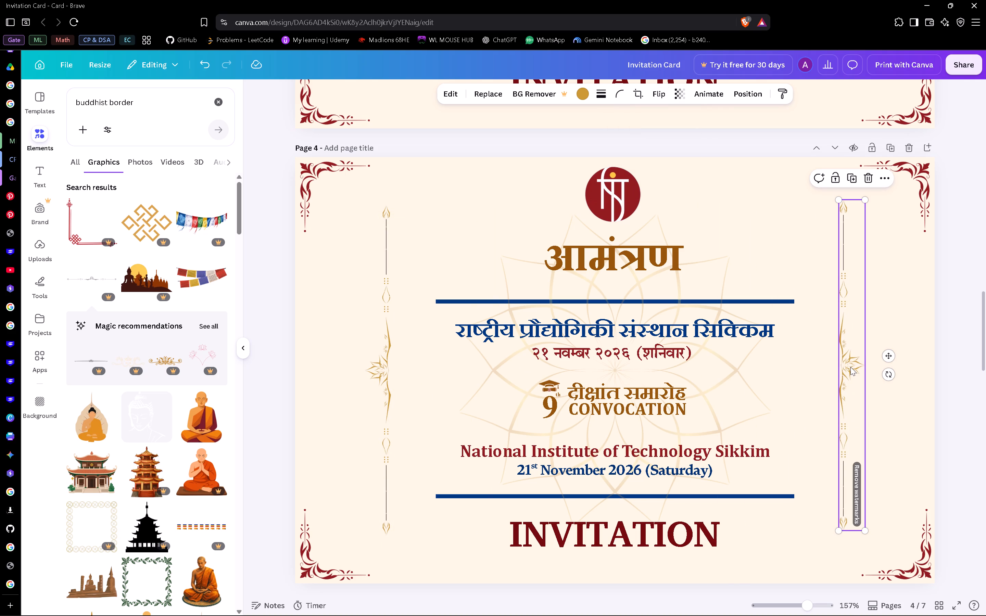
right_click(850, 367)
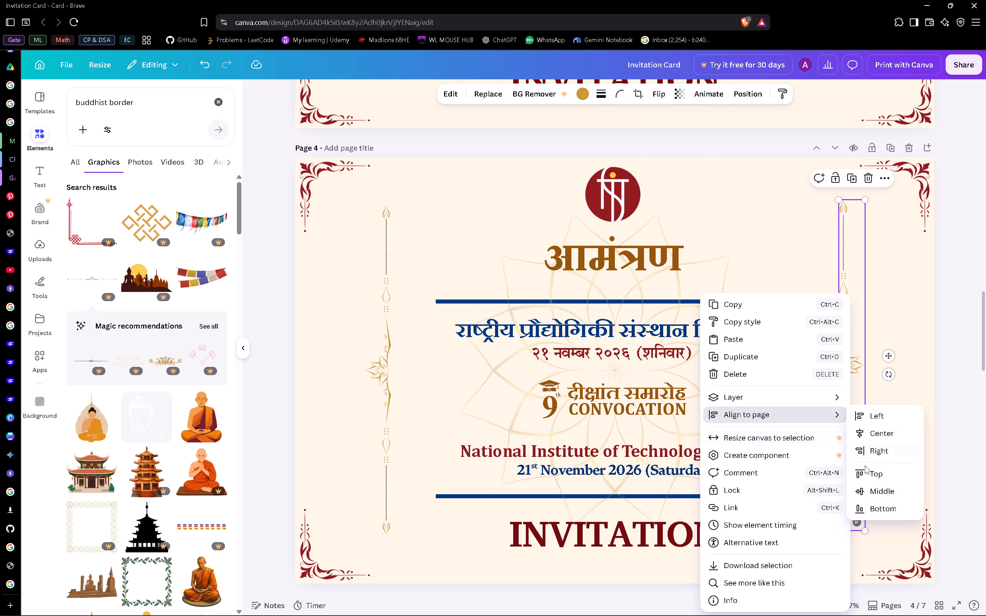
left_click(878, 487)
left_click(951, 392)
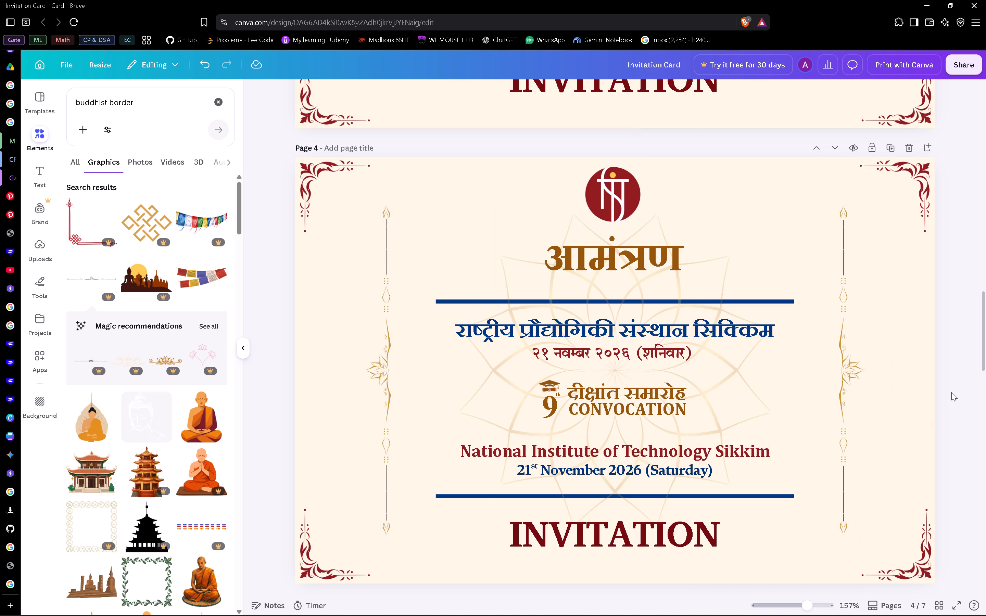
Compare the side decorations on page 4 with those on the preceding invitation pages.
scroll(951, 392, "up", 2)
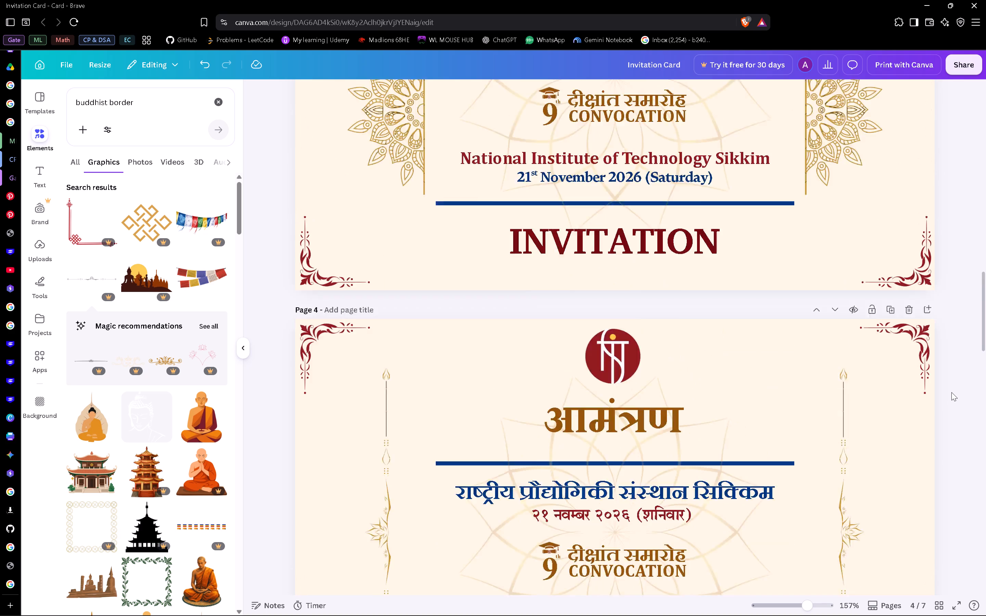
scroll(951, 392, "up", 8)
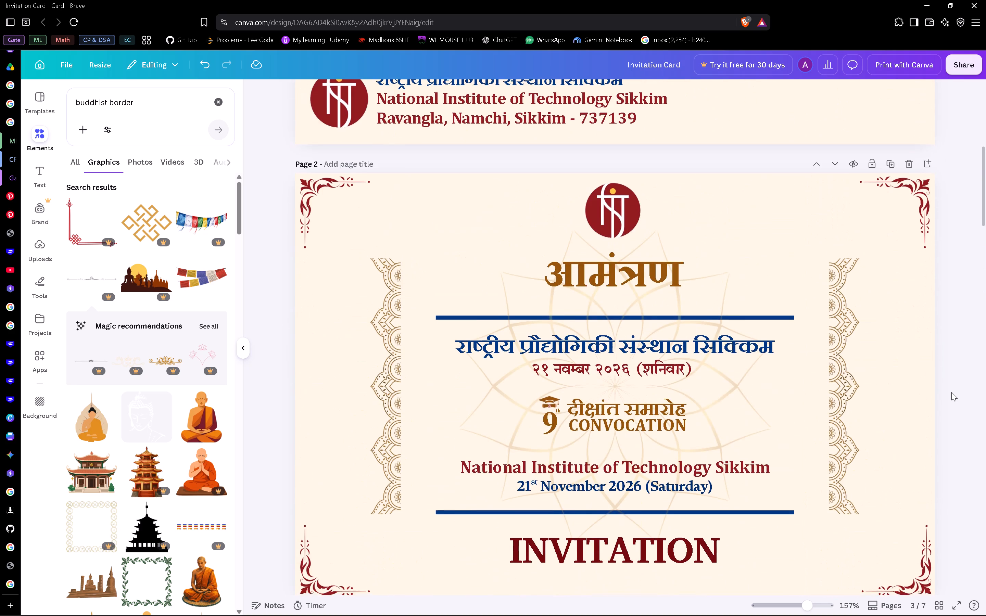
scroll(951, 392, "up", 1)
scroll(951, 392, "down", 9)
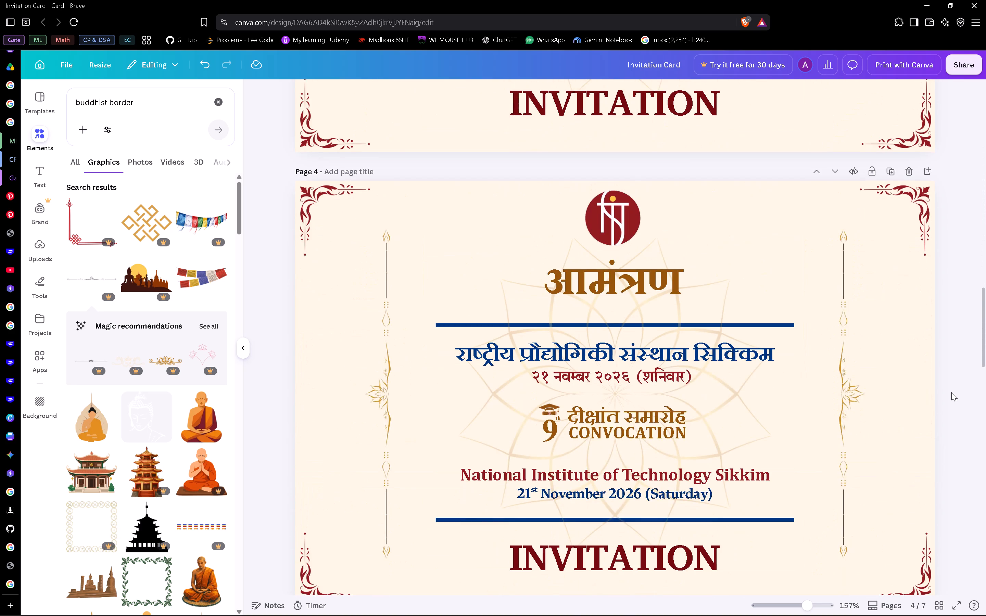
scroll(951, 392, "down", 3)
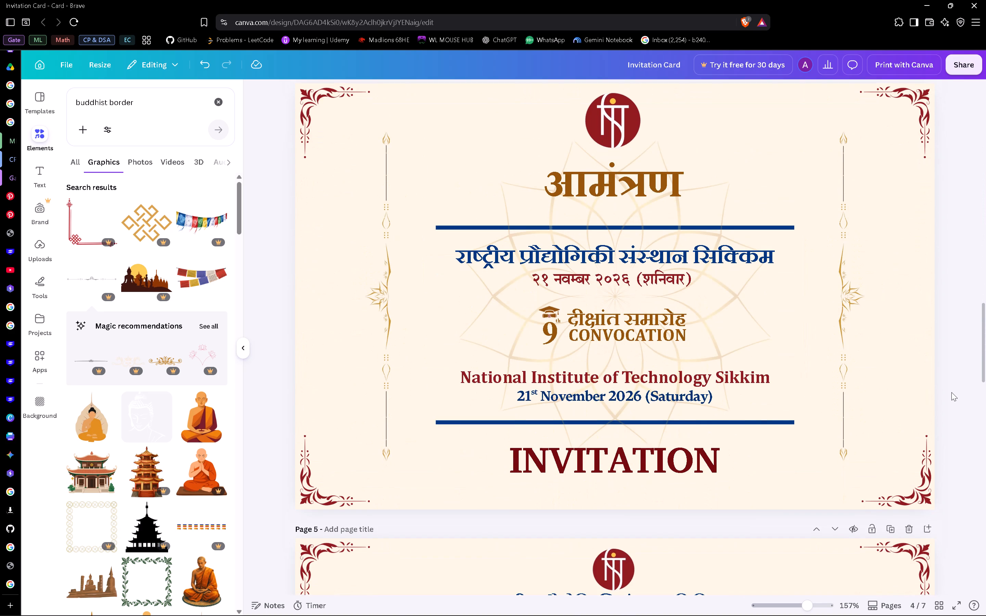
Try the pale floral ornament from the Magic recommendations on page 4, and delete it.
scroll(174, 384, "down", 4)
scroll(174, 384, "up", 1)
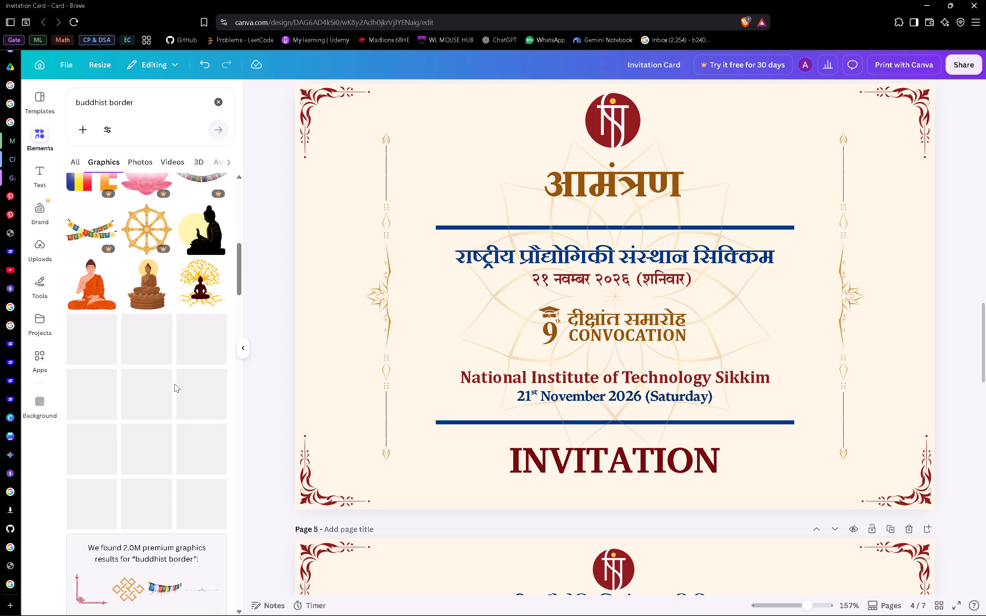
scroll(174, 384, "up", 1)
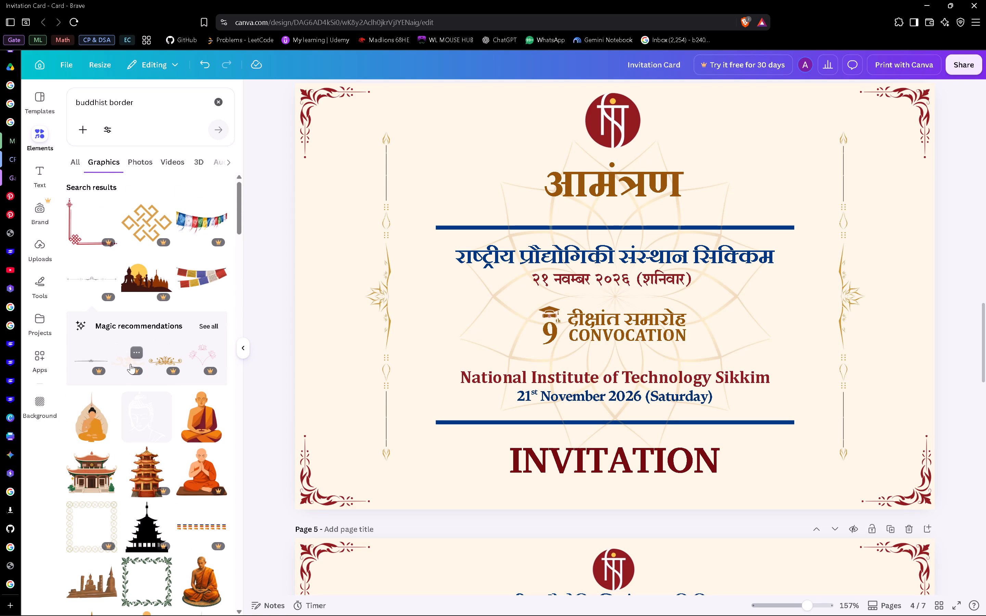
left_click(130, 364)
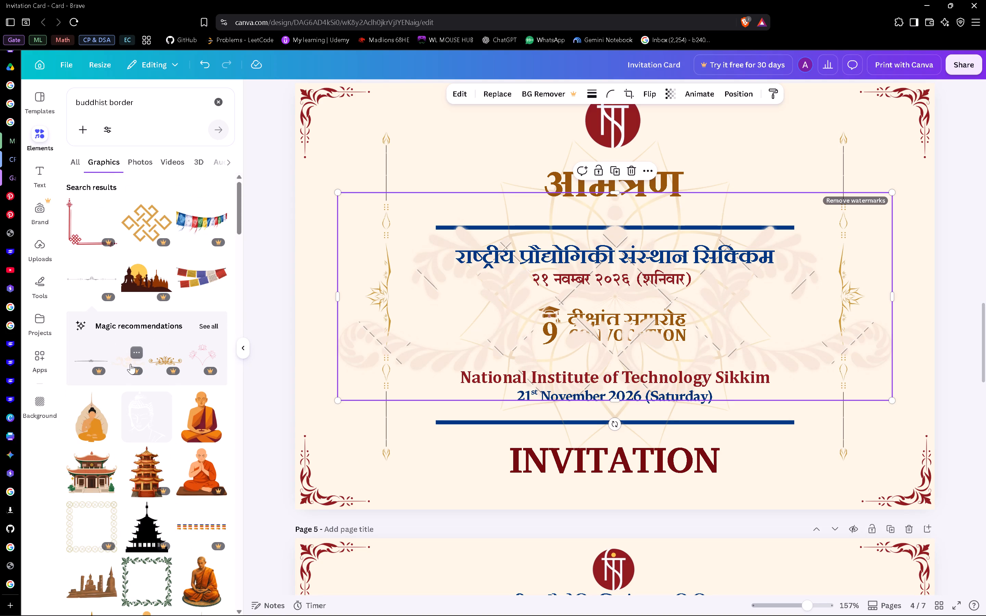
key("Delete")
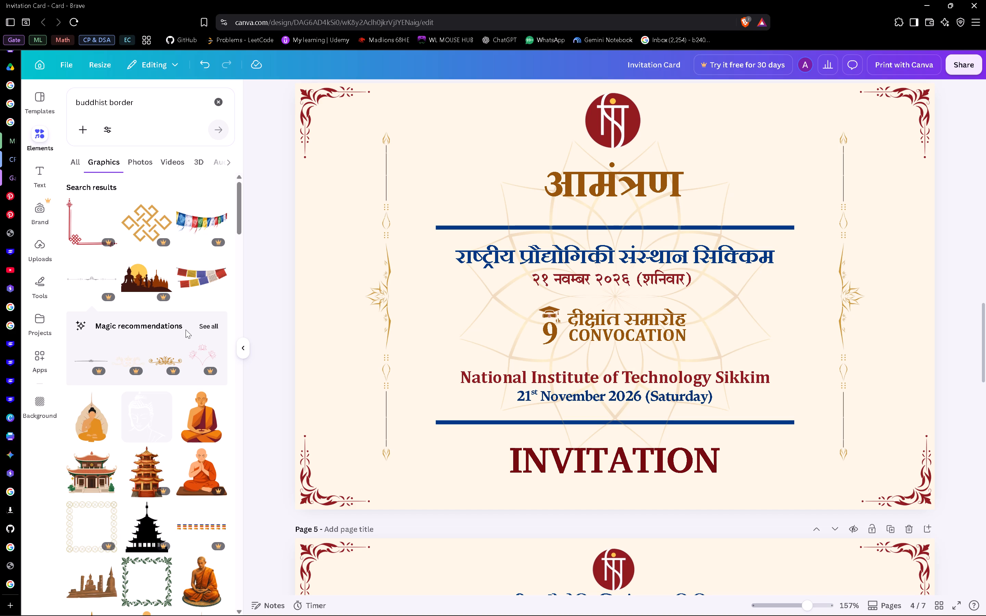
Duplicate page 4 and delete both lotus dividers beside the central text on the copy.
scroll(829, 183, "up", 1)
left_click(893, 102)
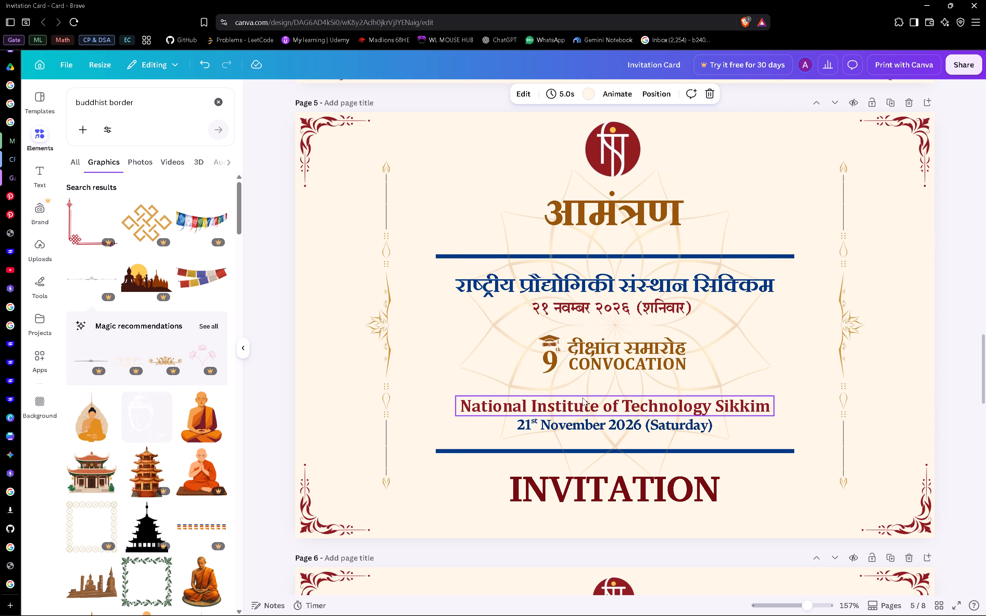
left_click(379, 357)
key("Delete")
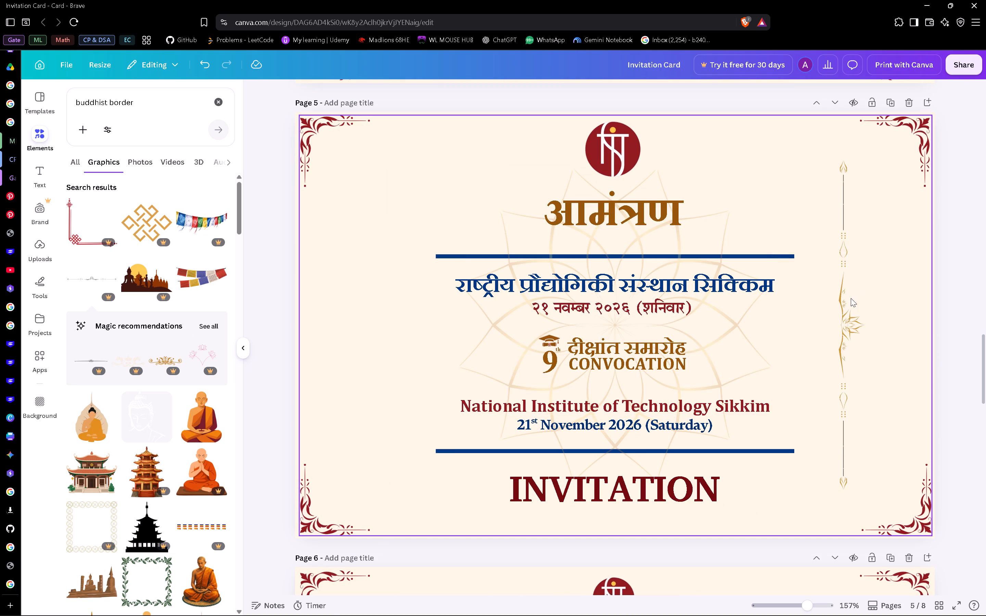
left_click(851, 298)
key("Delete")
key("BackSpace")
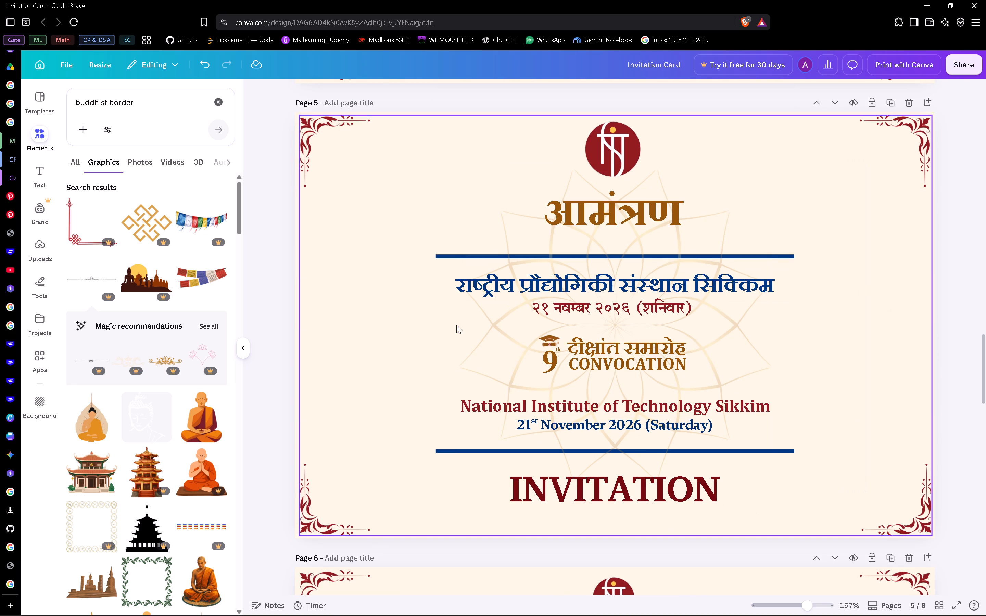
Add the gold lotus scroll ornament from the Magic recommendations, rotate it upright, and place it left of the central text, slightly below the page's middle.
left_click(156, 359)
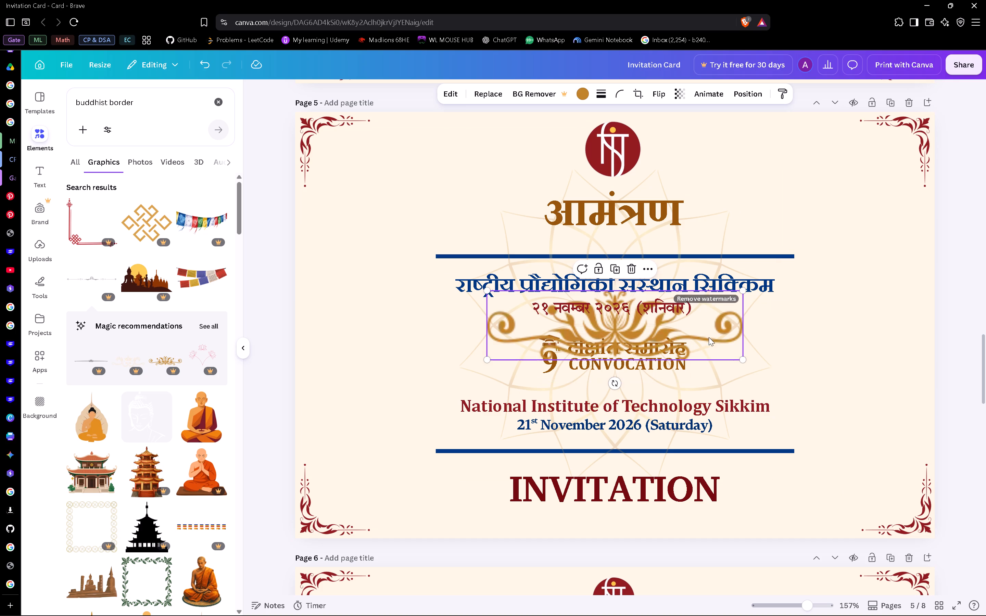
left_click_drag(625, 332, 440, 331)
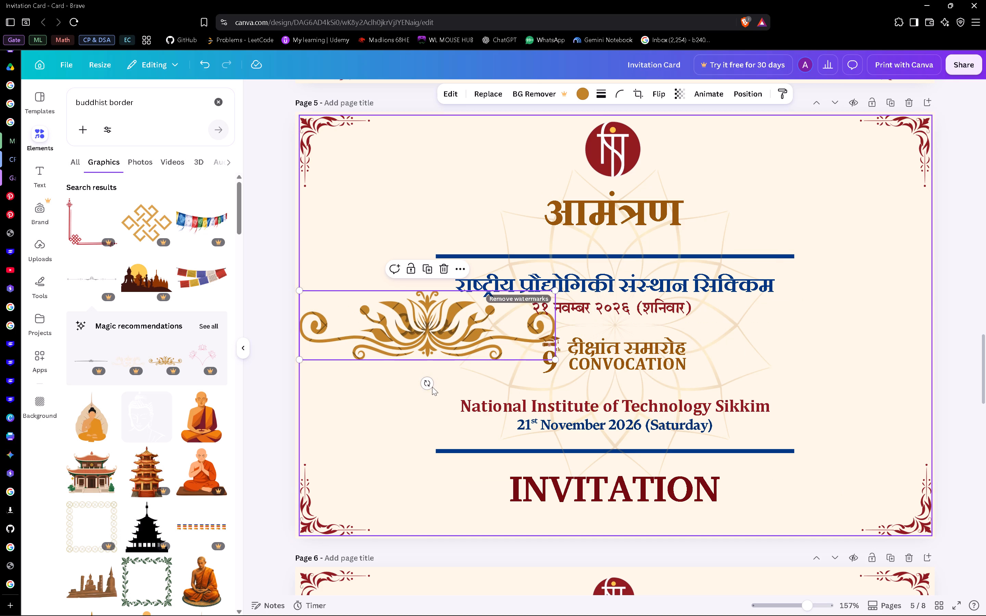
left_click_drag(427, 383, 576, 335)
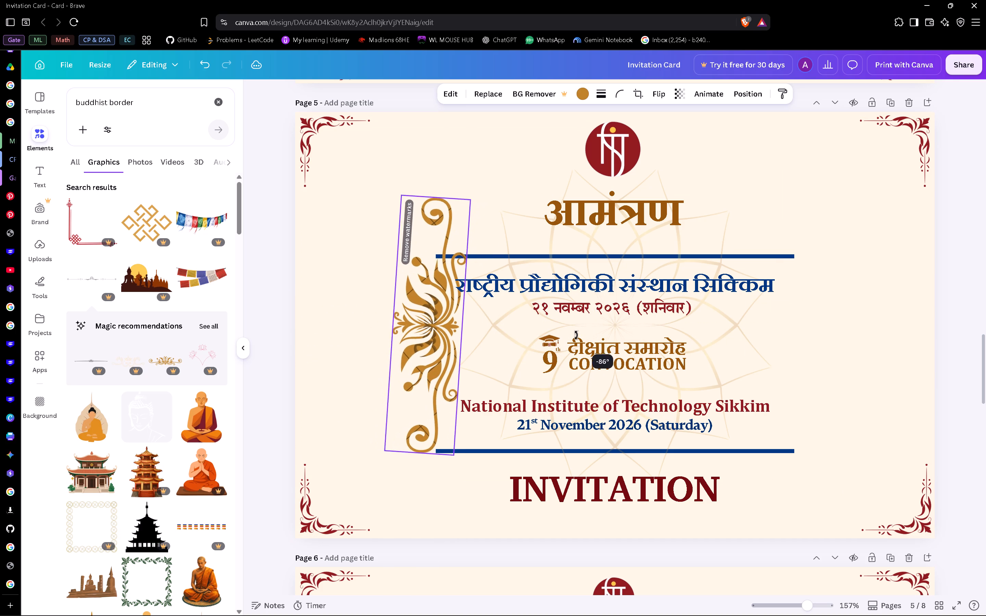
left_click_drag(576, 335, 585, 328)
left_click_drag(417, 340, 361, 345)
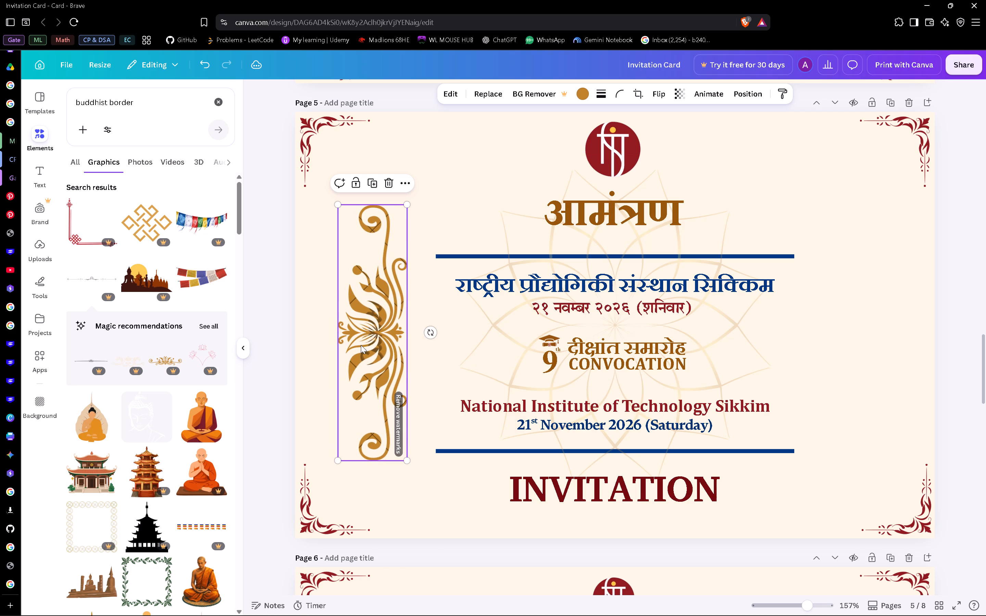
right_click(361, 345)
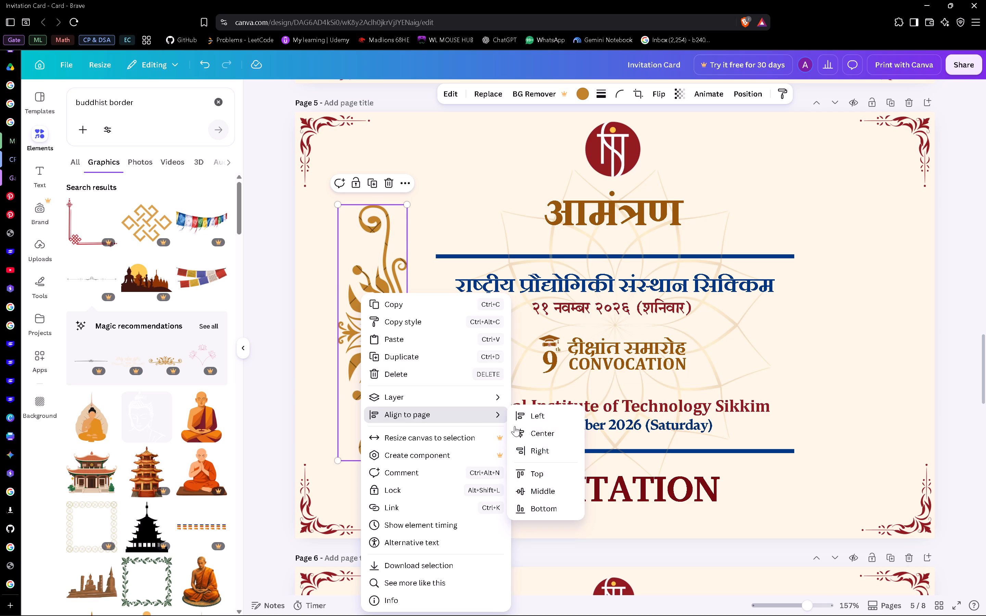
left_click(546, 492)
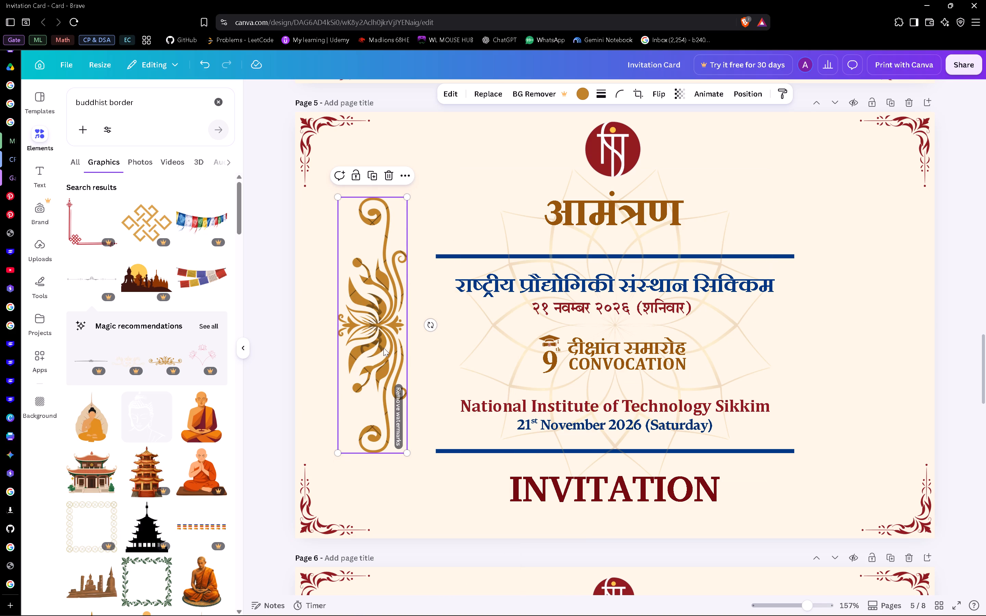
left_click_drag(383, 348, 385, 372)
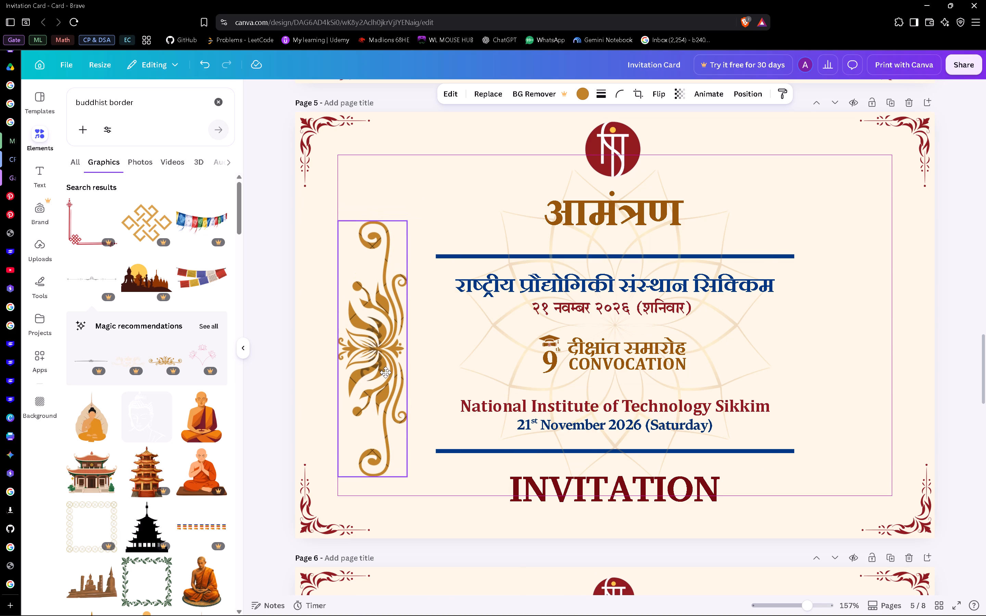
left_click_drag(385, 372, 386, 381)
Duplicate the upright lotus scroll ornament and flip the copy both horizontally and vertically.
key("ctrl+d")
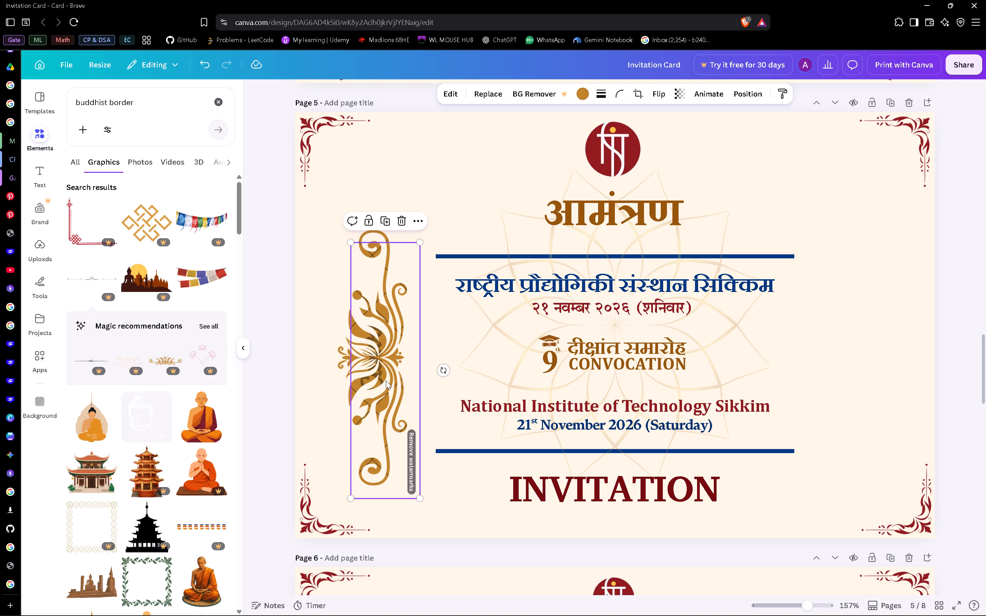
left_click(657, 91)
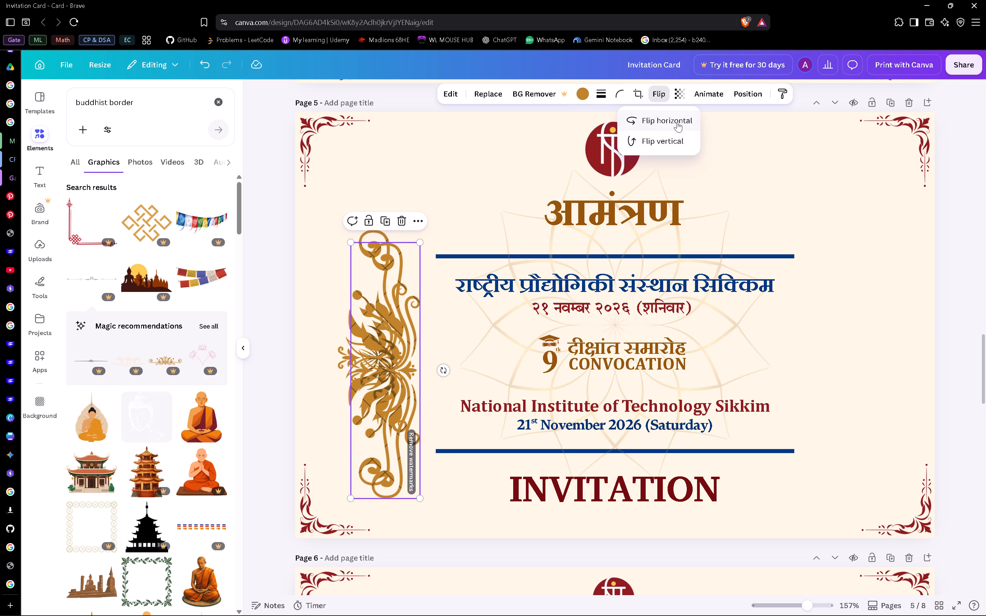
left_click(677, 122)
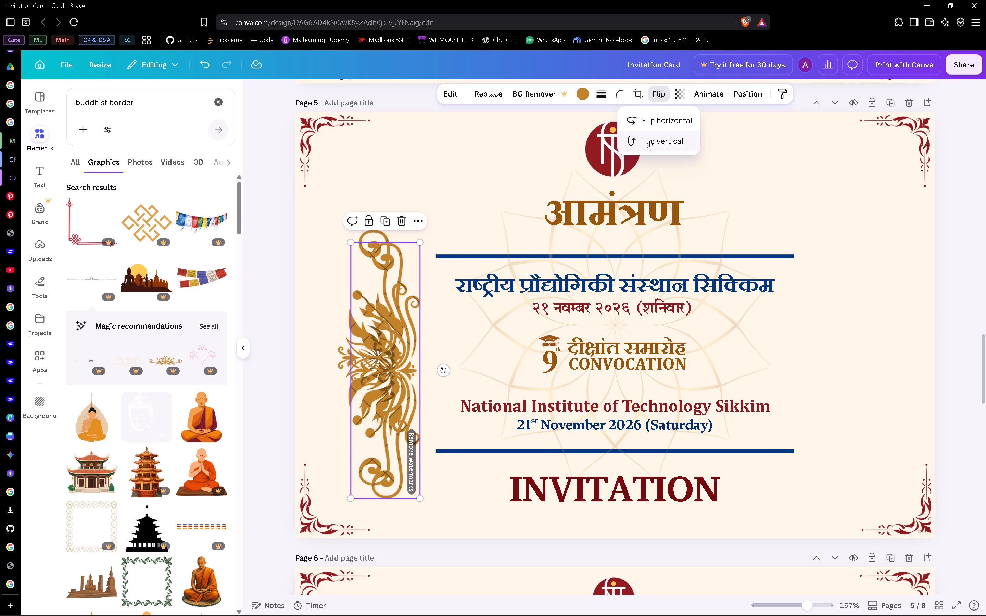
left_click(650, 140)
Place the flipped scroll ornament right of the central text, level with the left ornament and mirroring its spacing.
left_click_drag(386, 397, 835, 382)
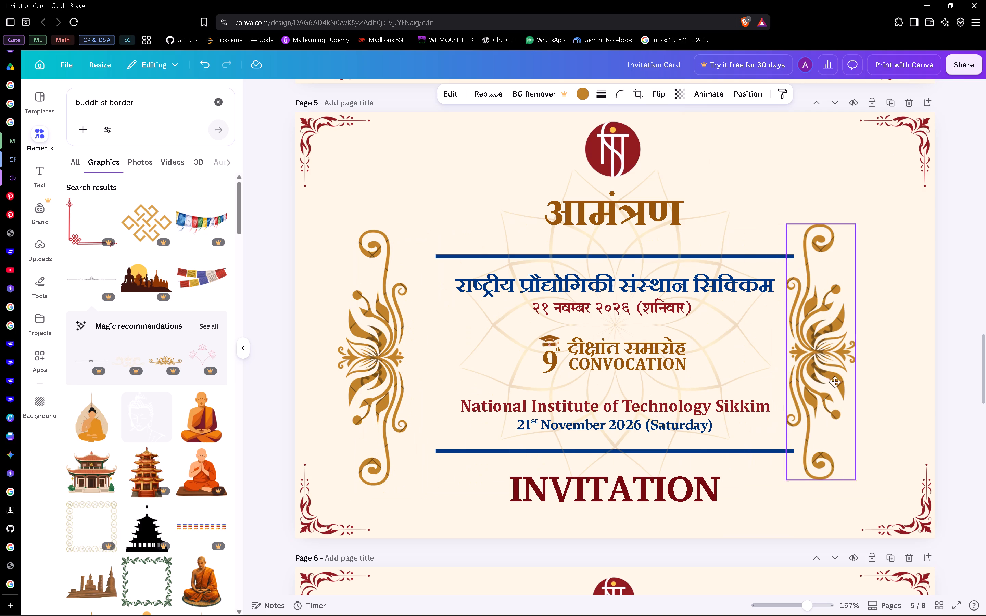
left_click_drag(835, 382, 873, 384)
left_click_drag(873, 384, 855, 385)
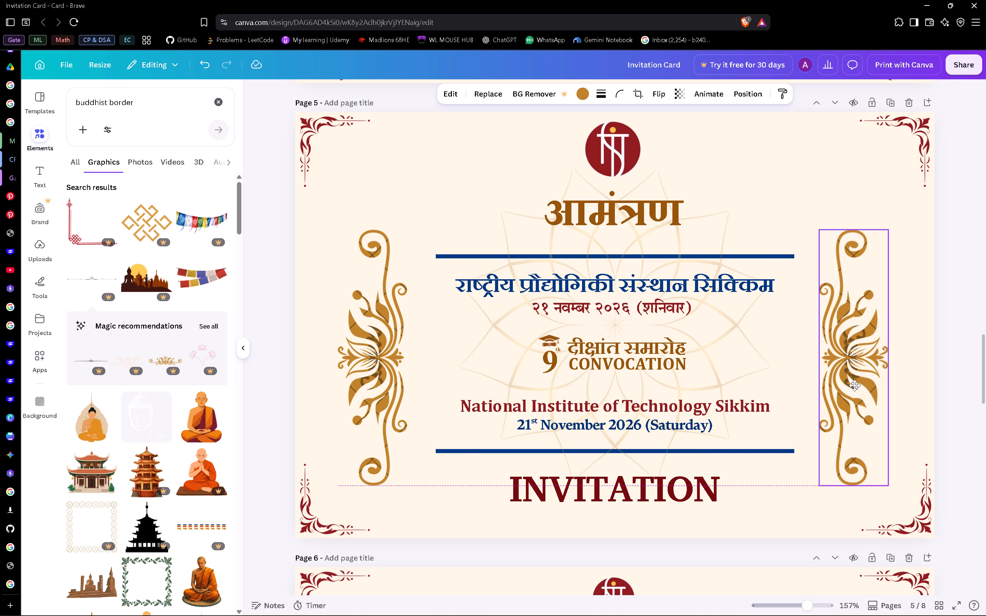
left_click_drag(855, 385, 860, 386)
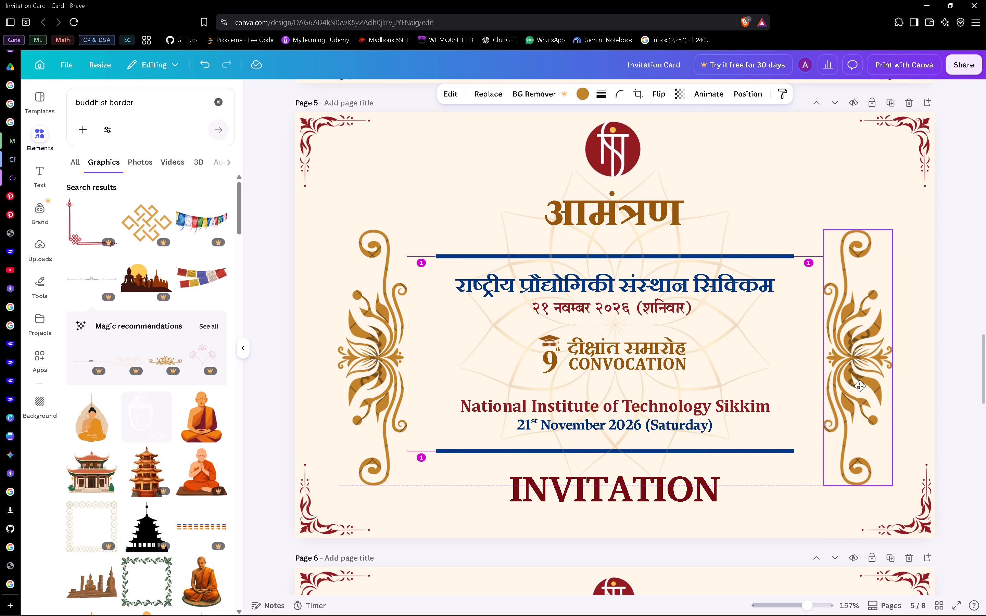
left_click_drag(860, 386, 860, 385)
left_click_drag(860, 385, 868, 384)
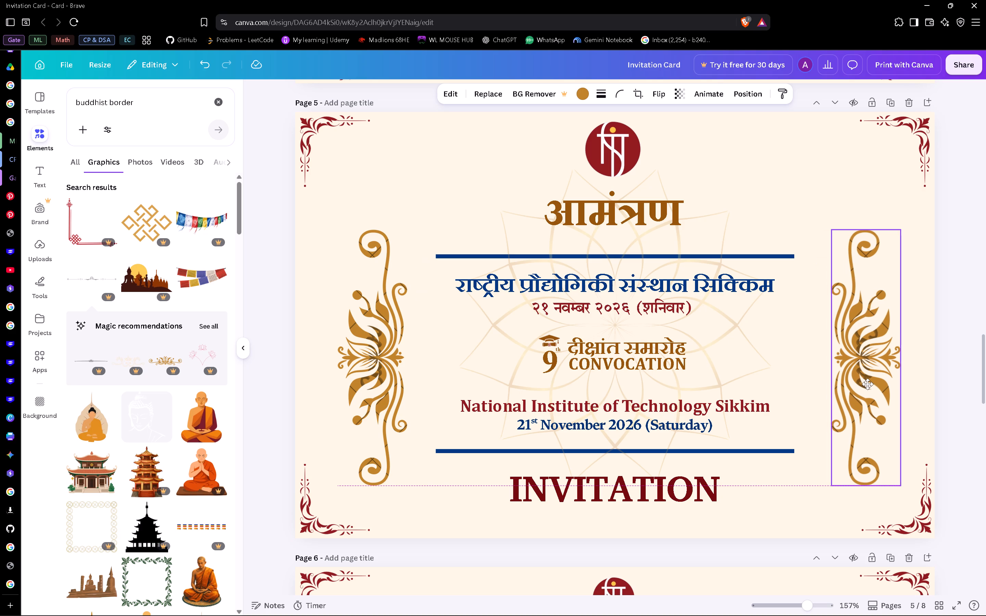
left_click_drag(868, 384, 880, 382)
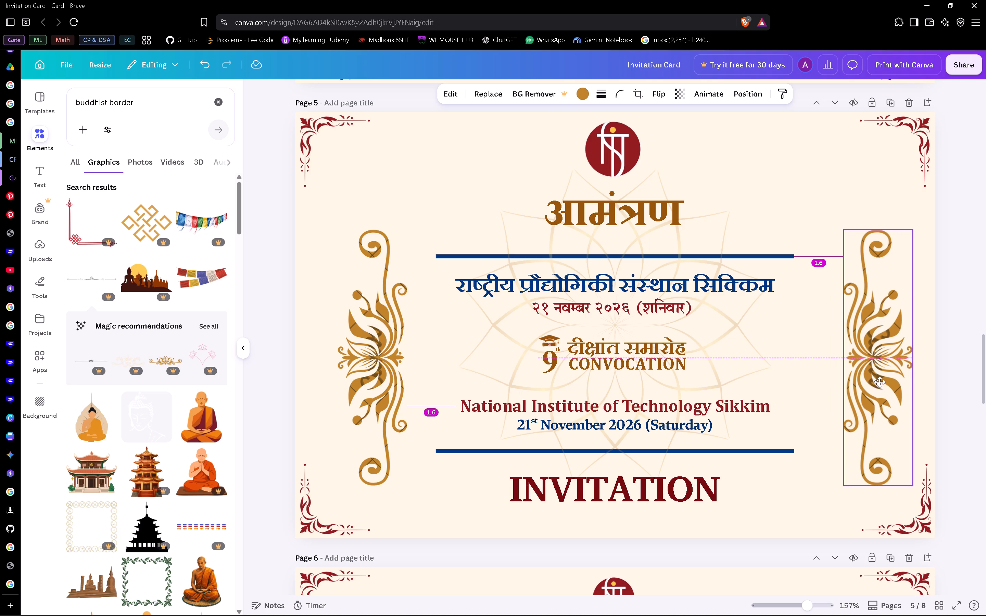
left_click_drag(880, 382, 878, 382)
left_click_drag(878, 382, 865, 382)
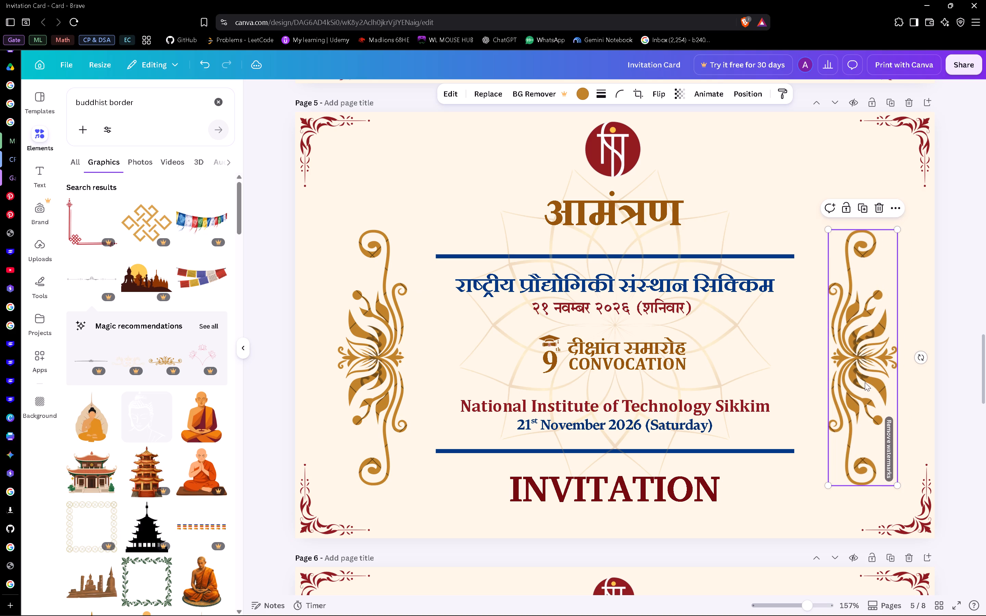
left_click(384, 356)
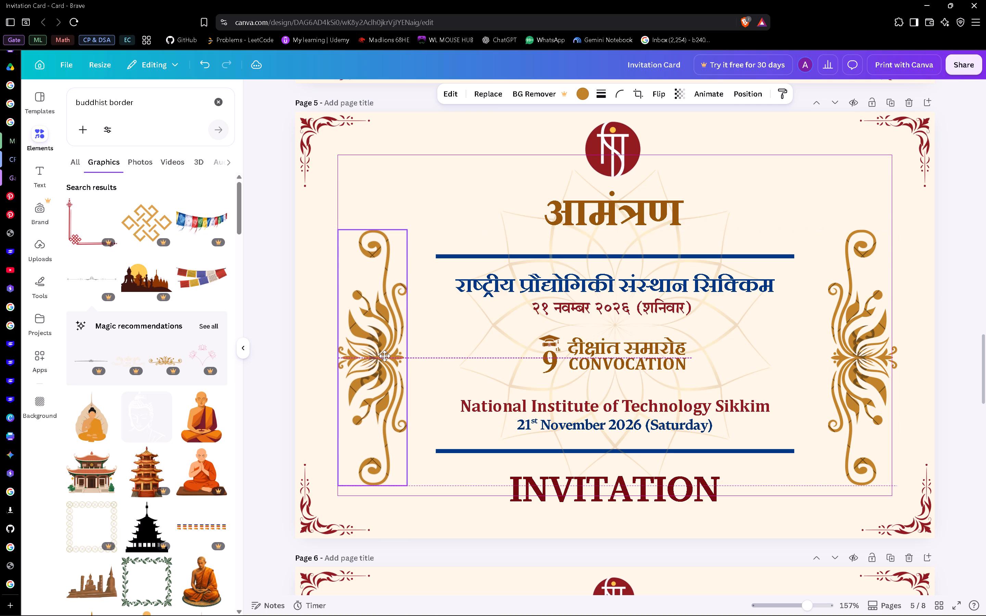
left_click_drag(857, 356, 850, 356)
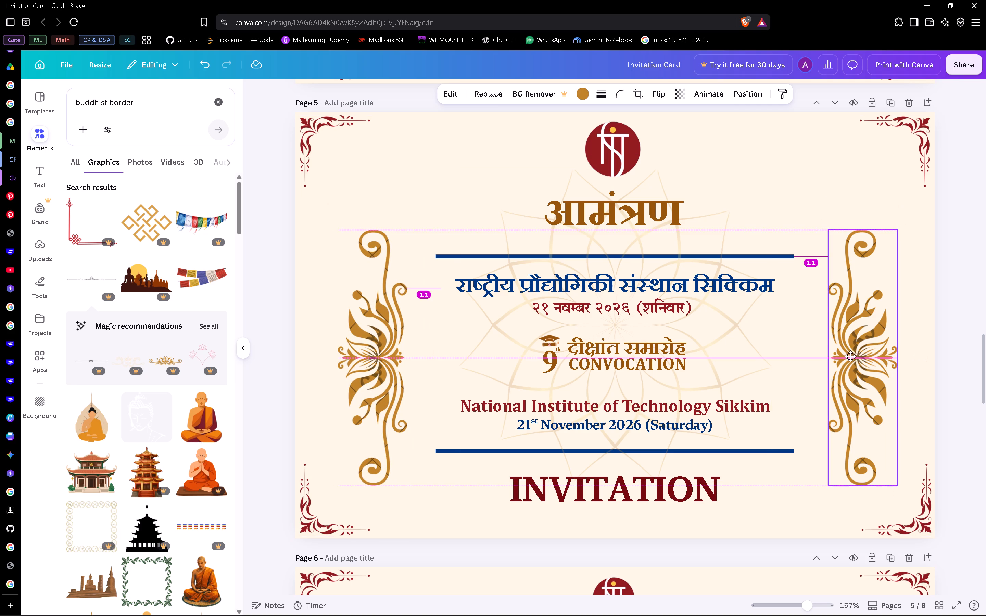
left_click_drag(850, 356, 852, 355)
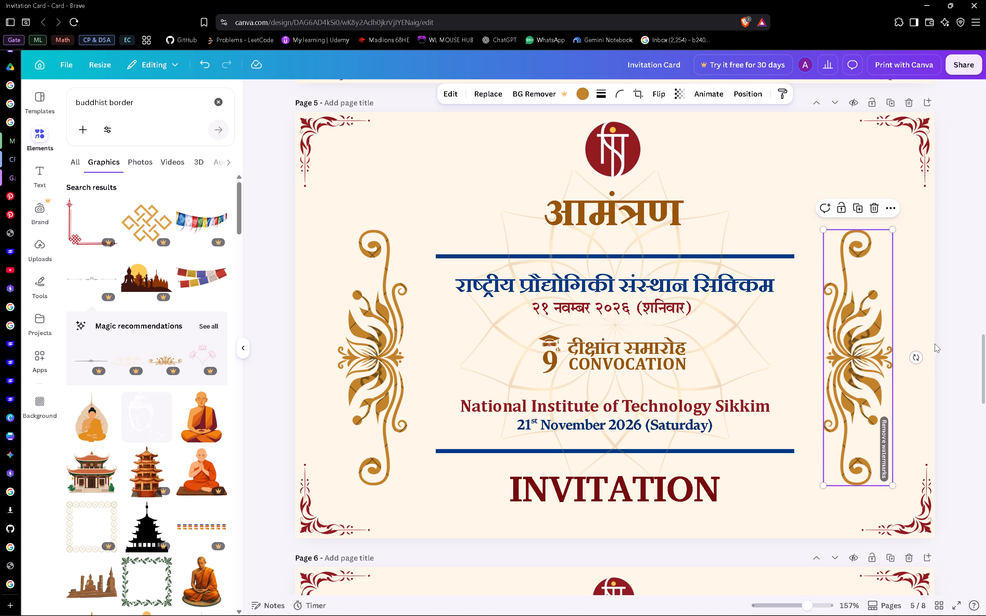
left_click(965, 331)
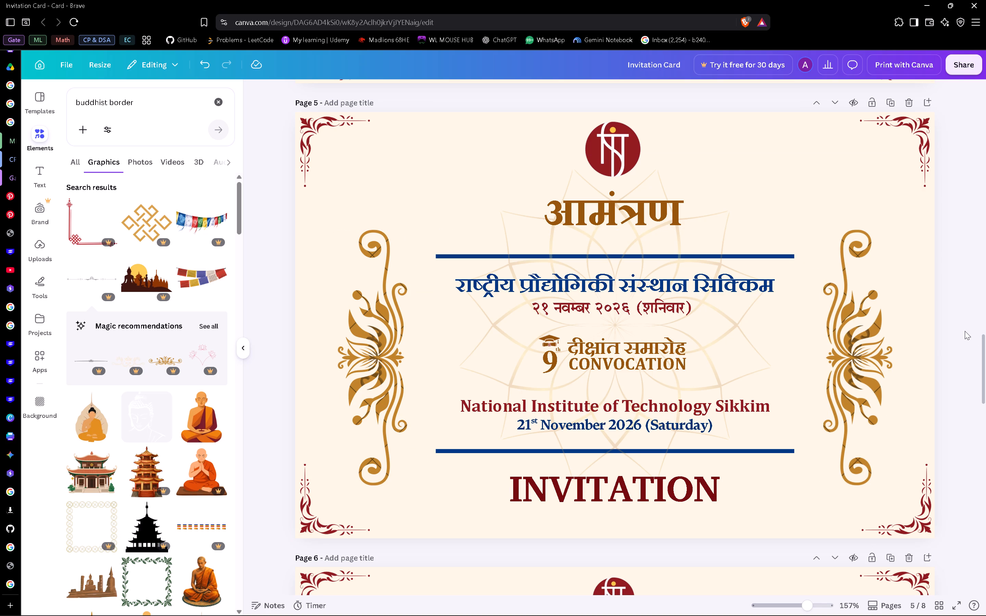
Compare the gold scroll ornaments on page 5 with the side decorations on invitation pages 2 to 4.
scroll(965, 331, "down", 1)
scroll(965, 331, "up", 2)
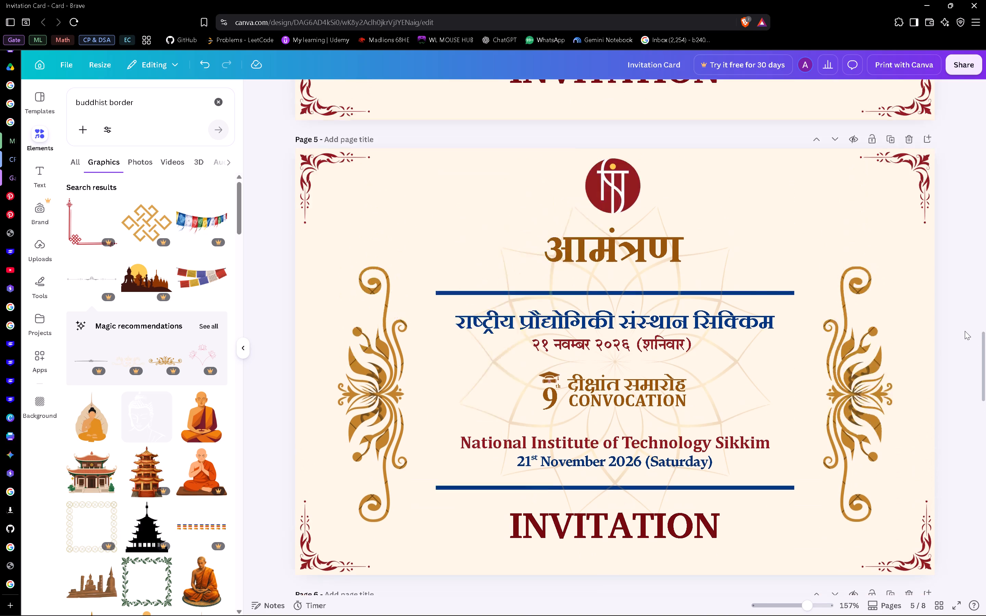
scroll(965, 331, "up", 12)
scroll(965, 331, "down", 4)
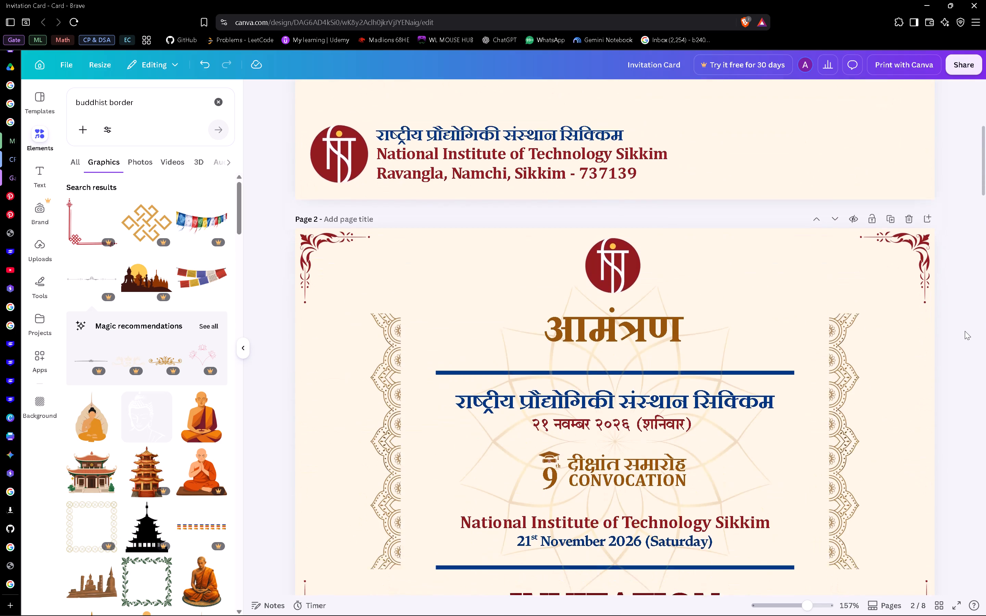
scroll(965, 331, "down", 3)
scroll(965, 331, "up", 2)
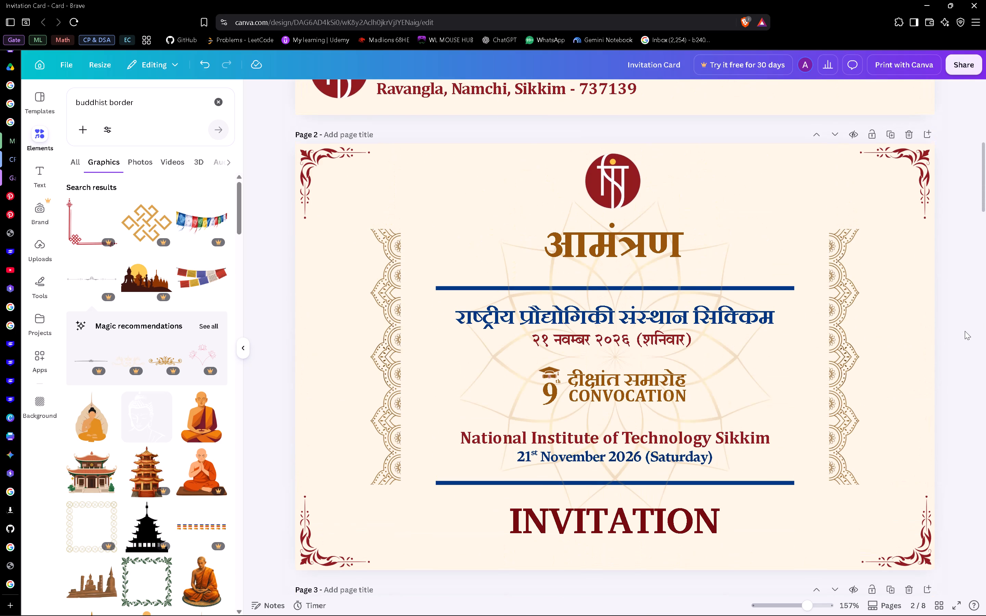
left_click(965, 331)
scroll(965, 331, "down", 4)
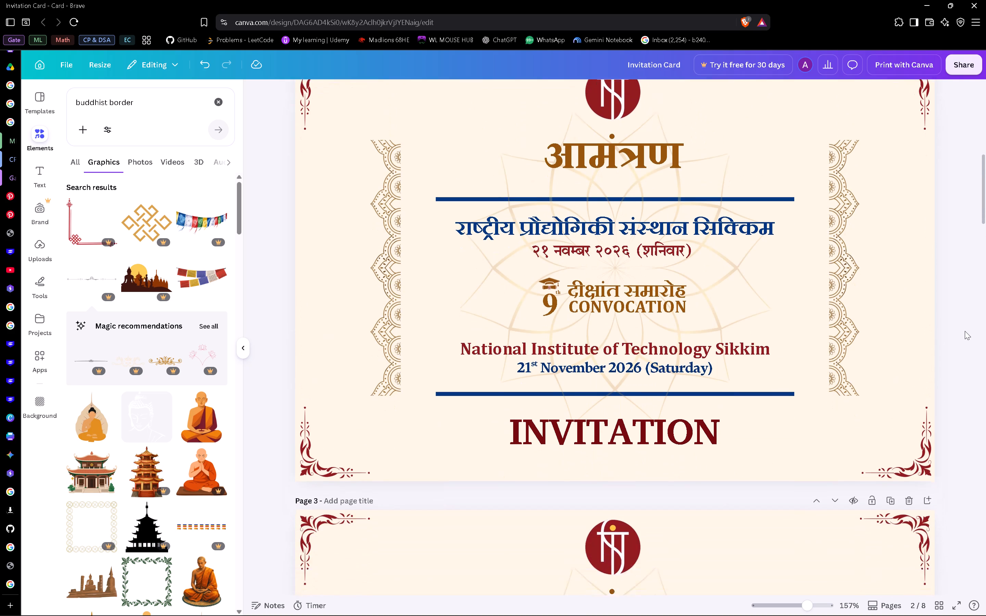
scroll(965, 331, "down", 6)
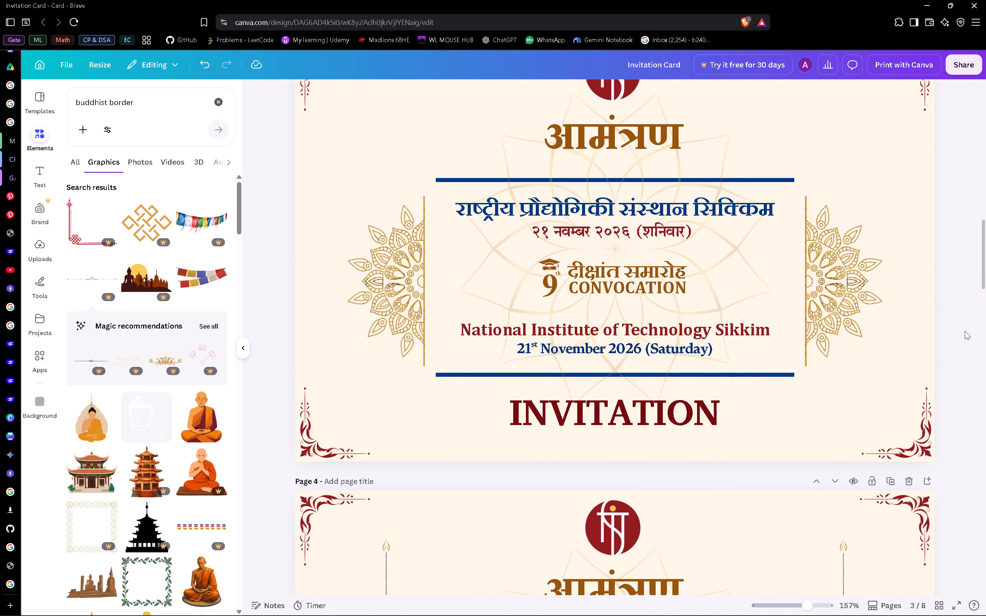
scroll(965, 331, "down", 6)
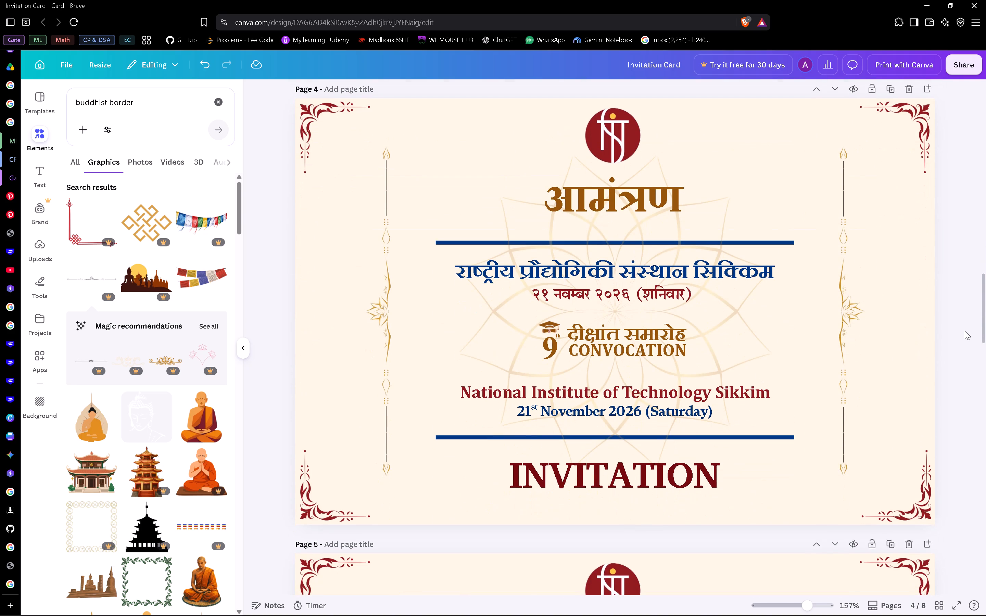
scroll(965, 331, "down", 6)
scroll(965, 331, "up", 1)
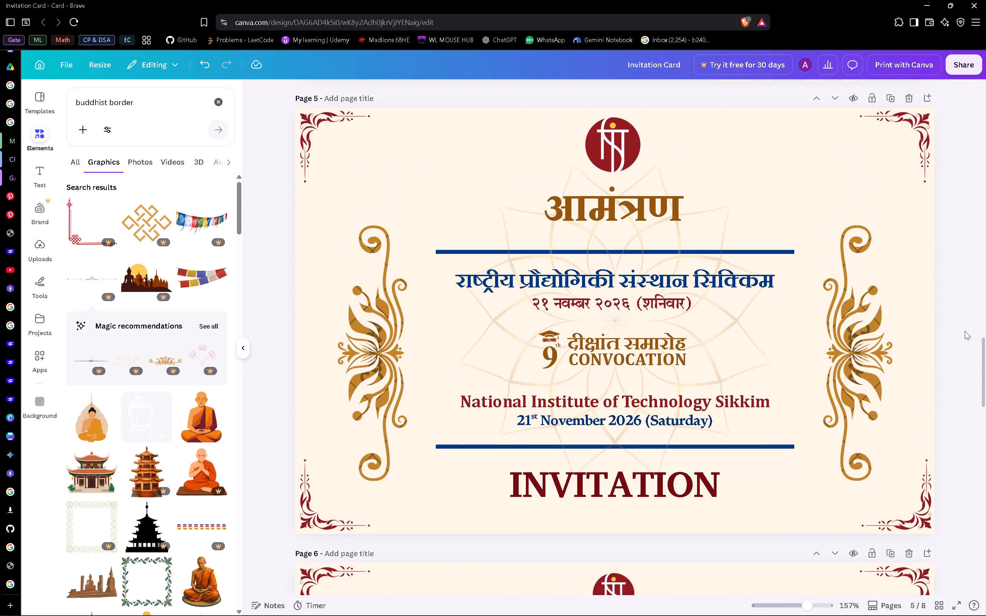
scroll(965, 331, "up", 2)
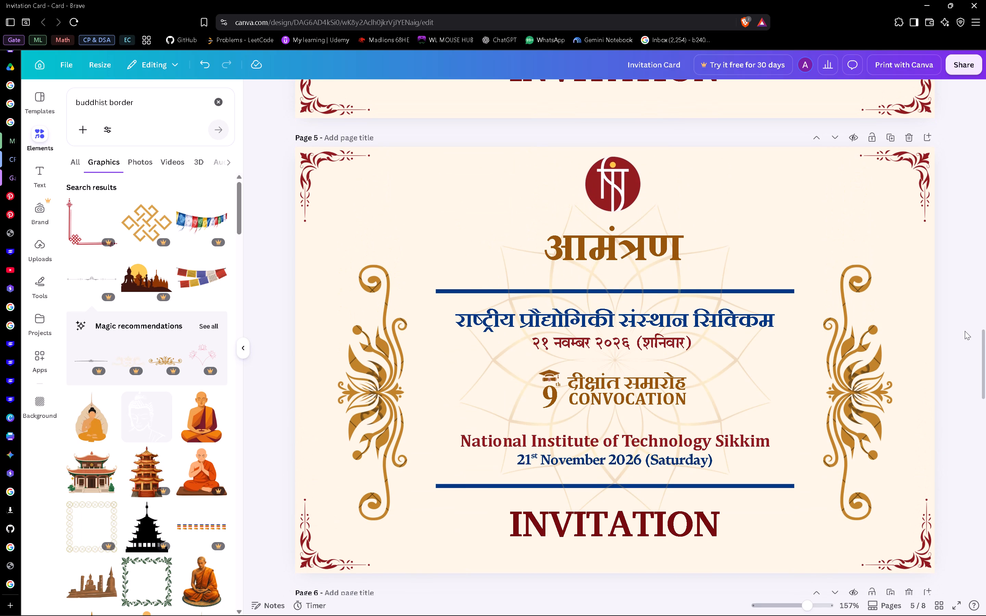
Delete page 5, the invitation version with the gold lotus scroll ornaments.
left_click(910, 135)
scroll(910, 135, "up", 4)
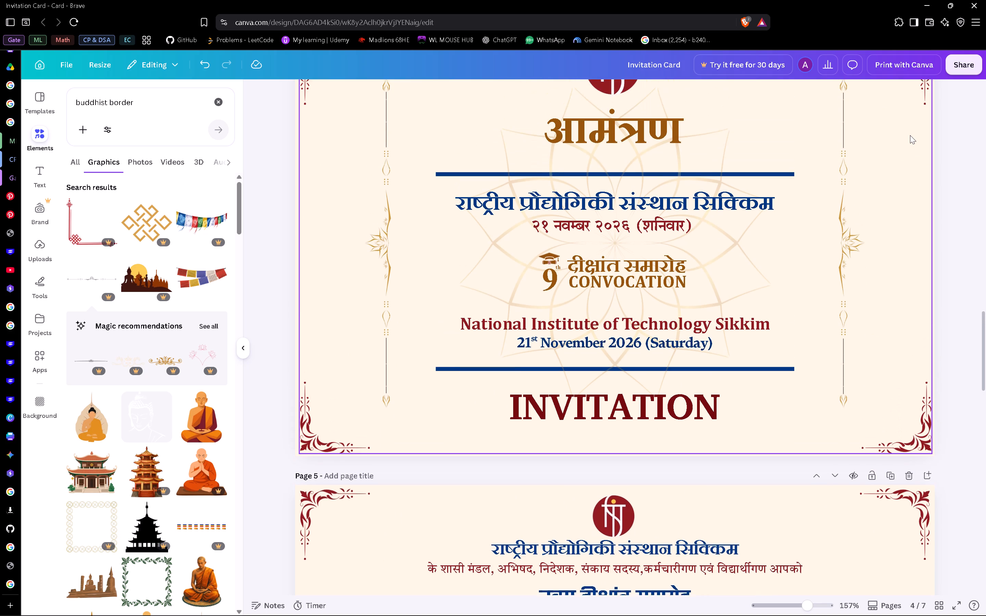
Compare the side decorations of the three invitation versions on pages 2, 3 and 4.
scroll(910, 135, "up", 2)
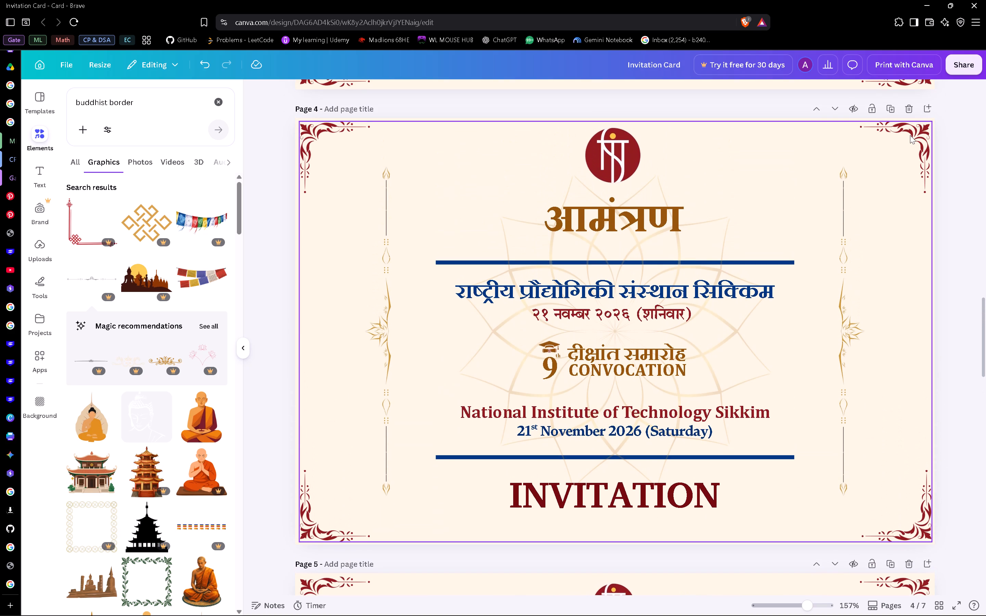
scroll(910, 135, "up", 6)
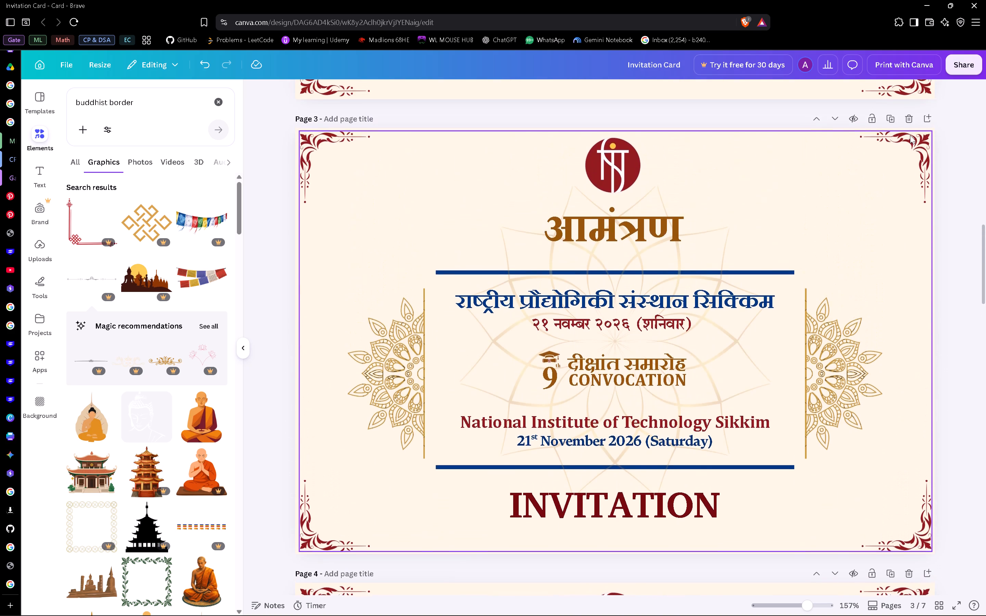
scroll(910, 135, "up", 3)
scroll(910, 135, "down", 2)
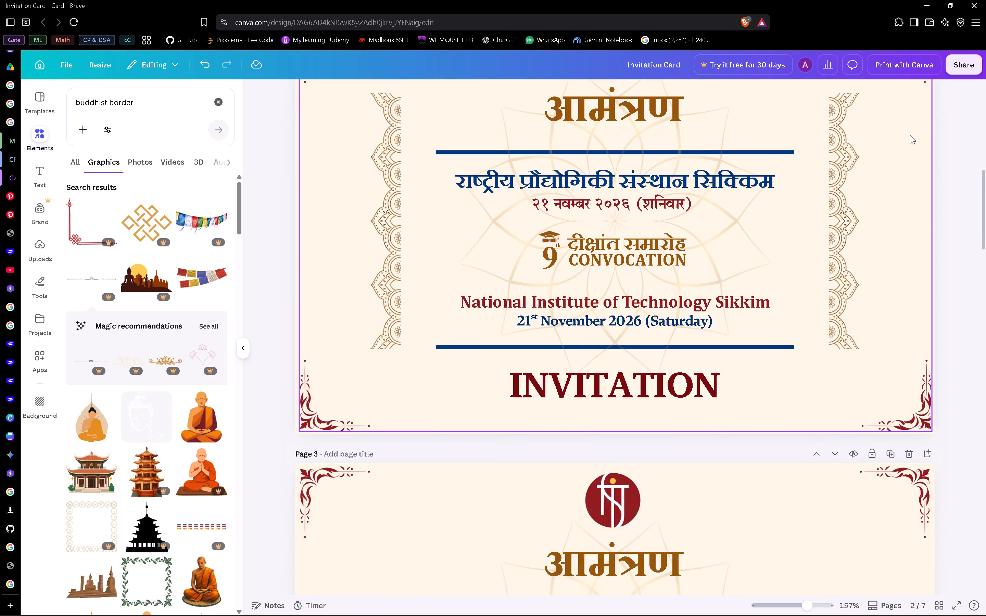
scroll(910, 135, "down", 8)
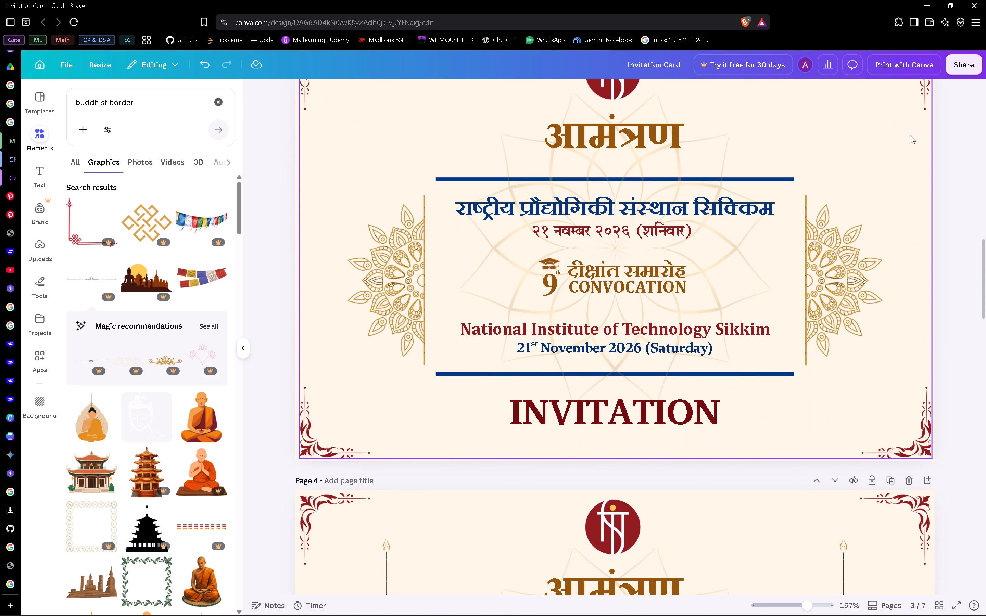
scroll(910, 135, "down", 5)
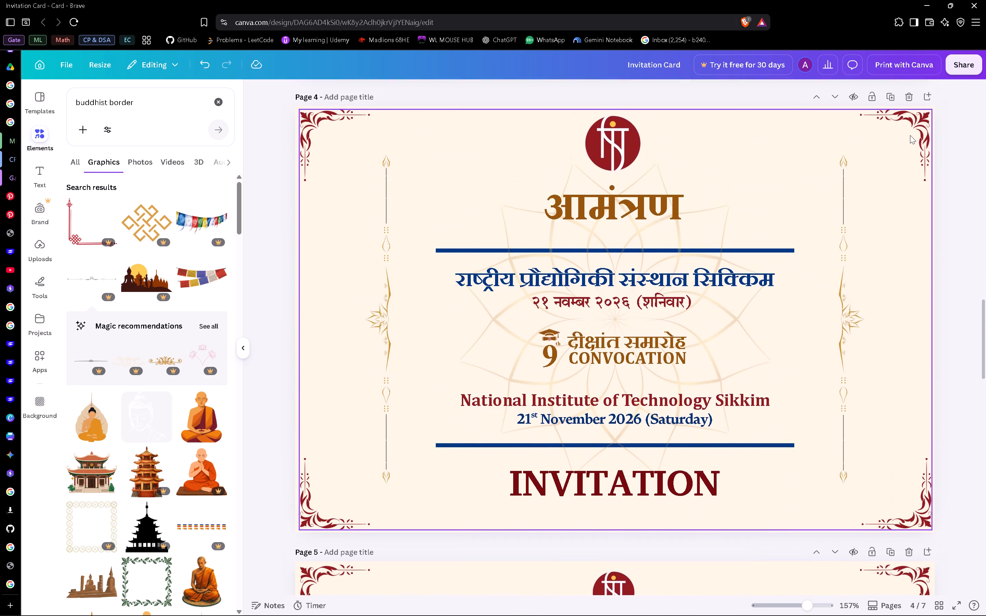
scroll(910, 135, "down", 1)
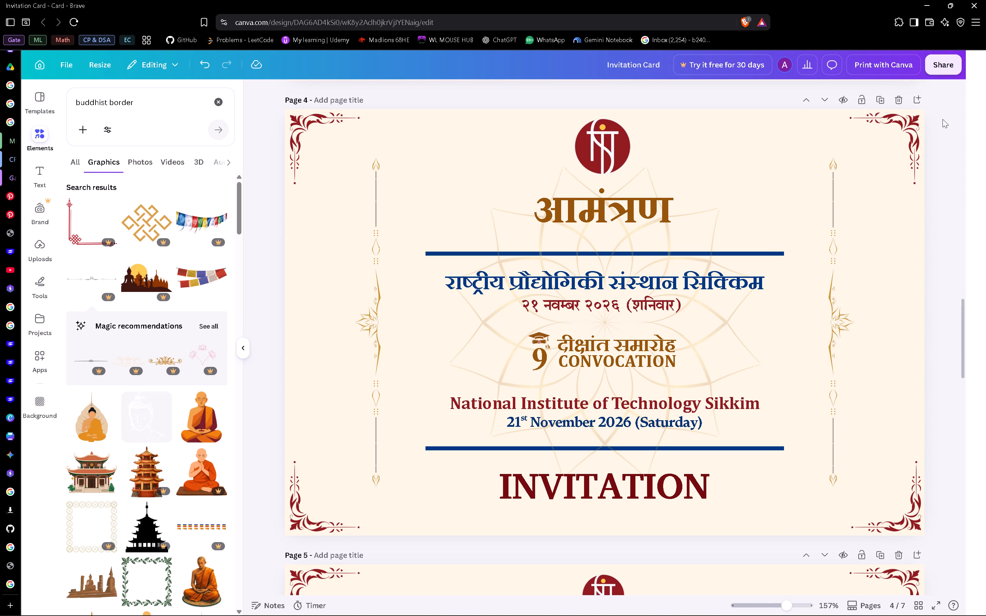
scroll(928, 161, "up", 2)
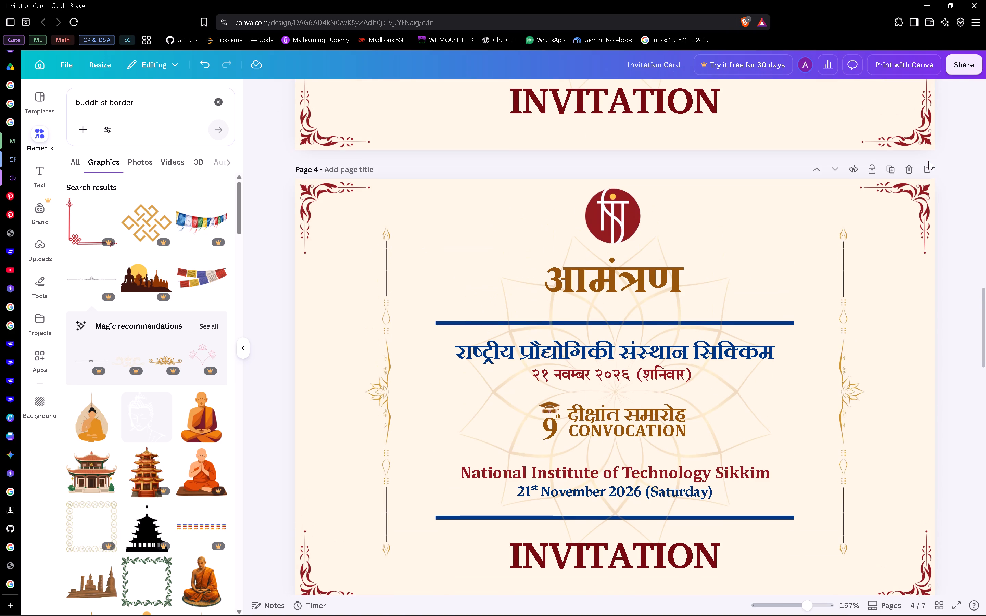
scroll(928, 161, "up", 5)
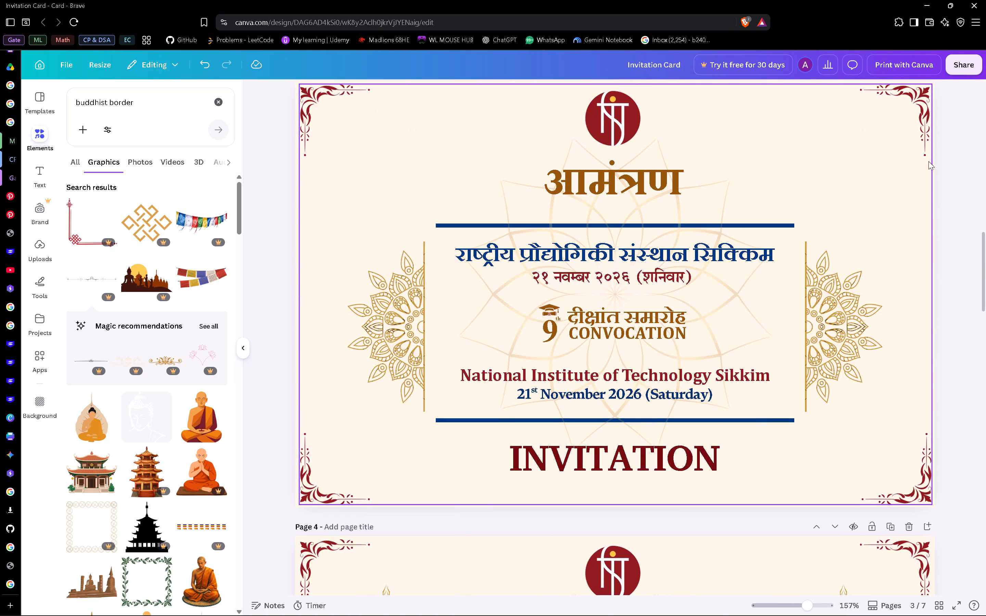
scroll(928, 161, "down", 5)
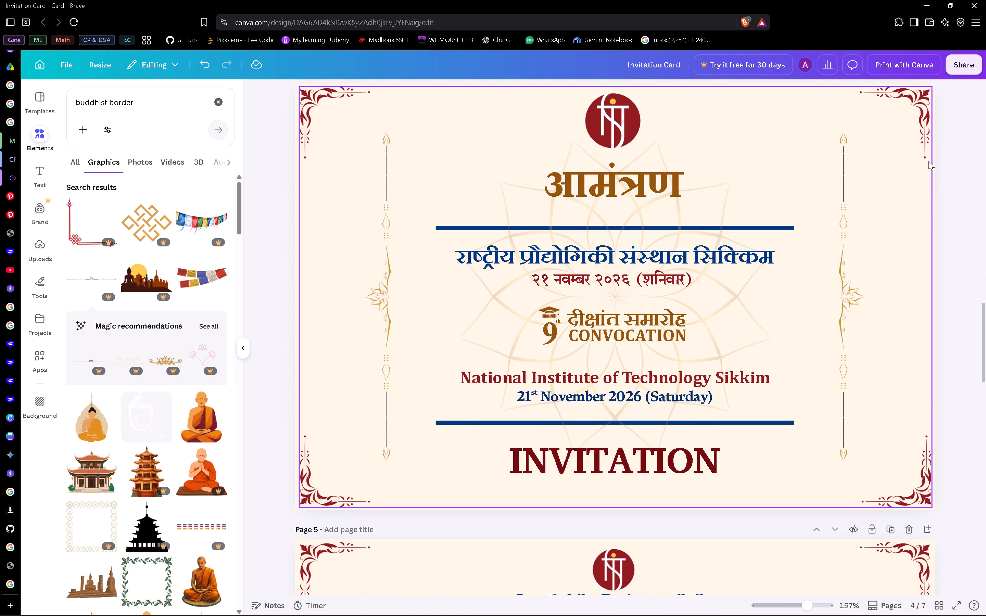
scroll(928, 161, "up", 8)
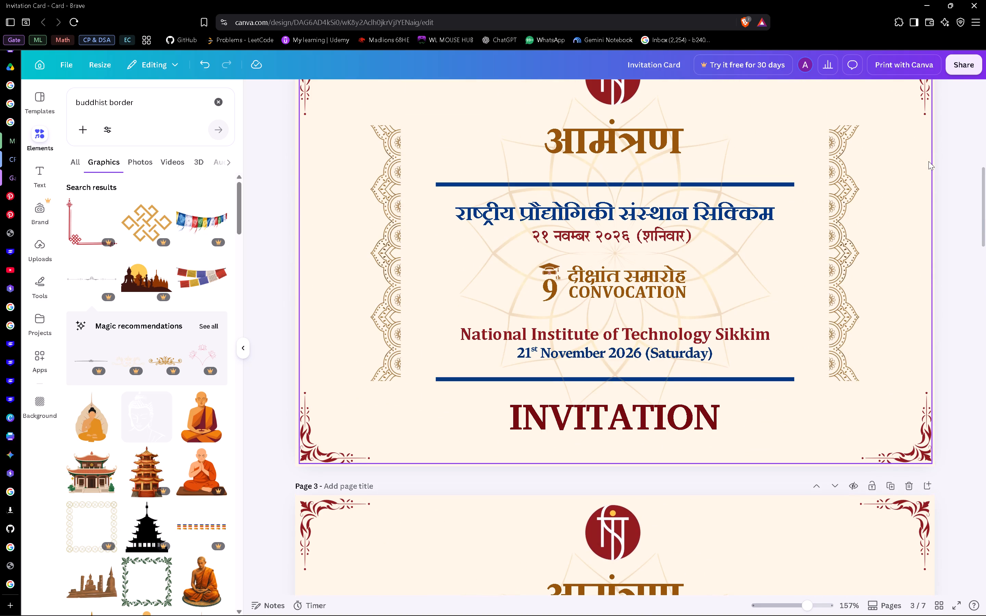
Delete pages 2 and 3, the invitation versions with the scalloped lace borders and the half-mandala side ornaments.
scroll(928, 161, "up", 2)
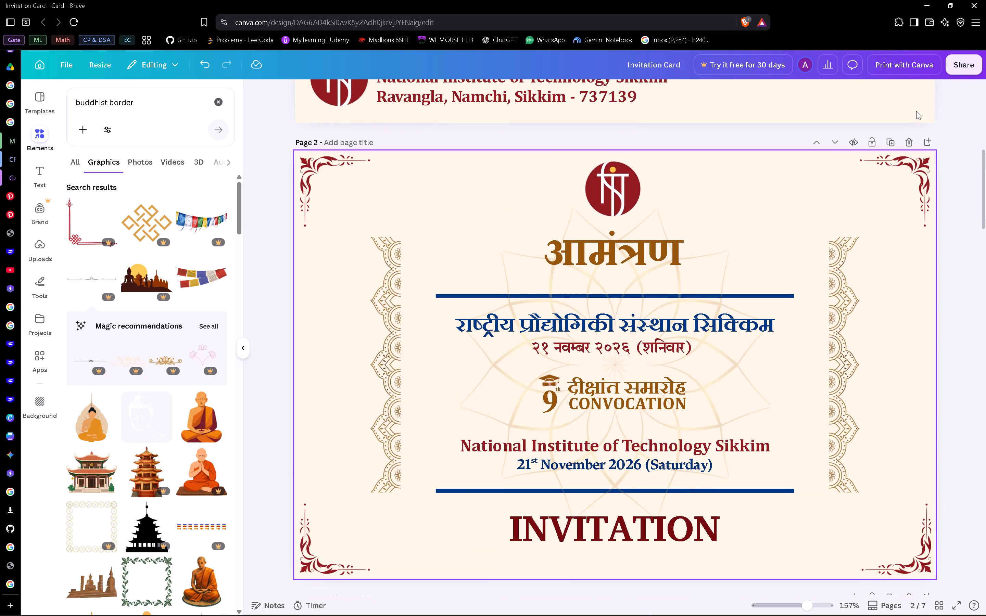
left_click(906, 141)
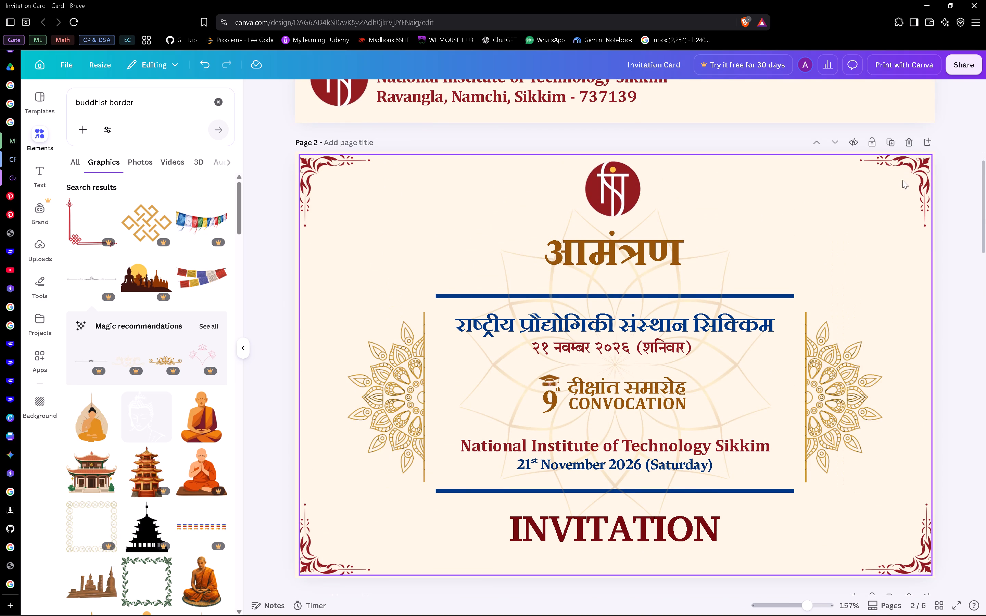
left_click(909, 140)
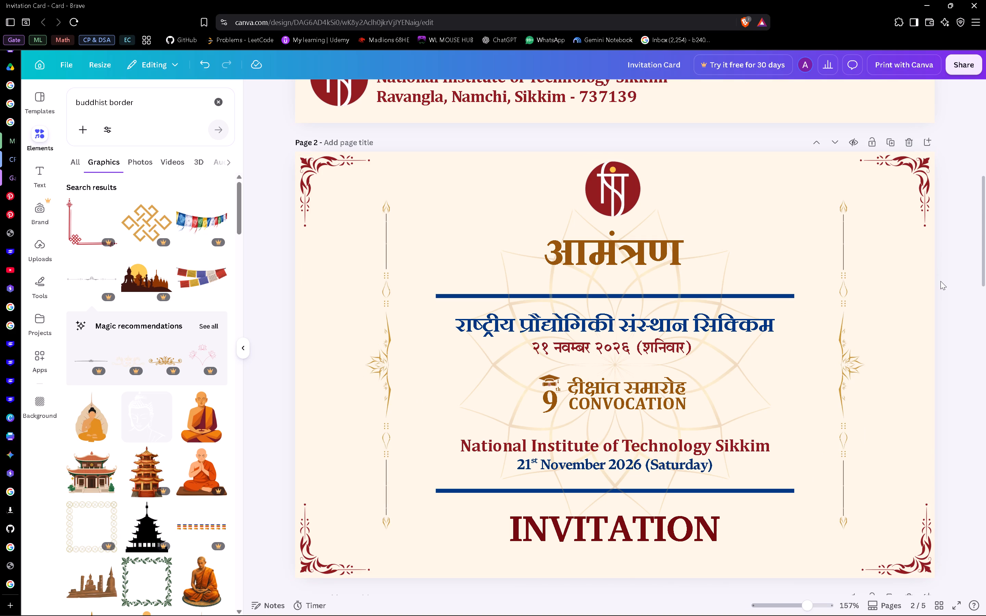
Review the whole card, from the address page through the invitation page to the Hindi and English programme pages.
scroll(940, 281, "down", 2)
scroll(940, 281, "up", 6)
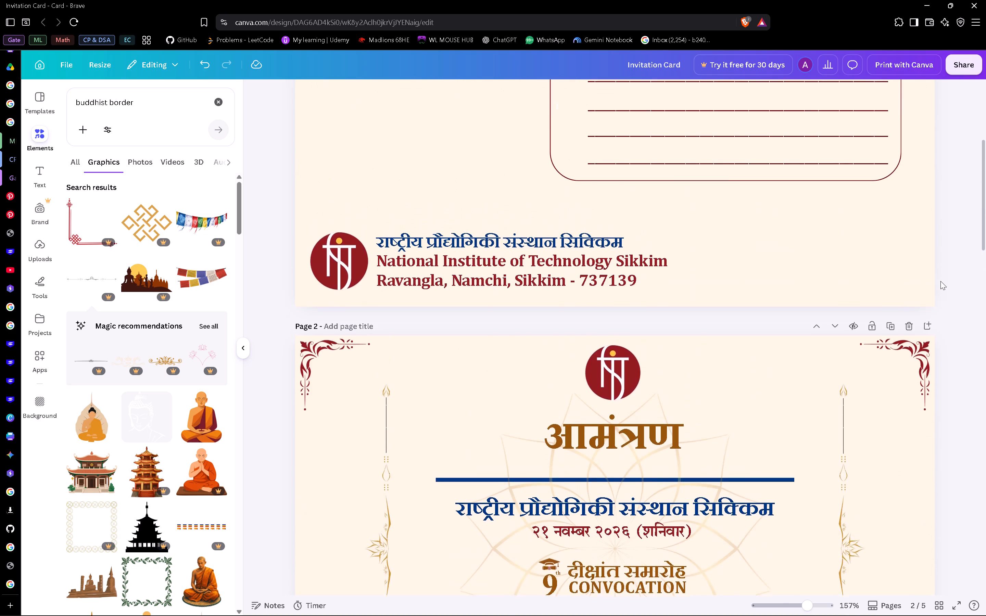
scroll(940, 281, "up", 3)
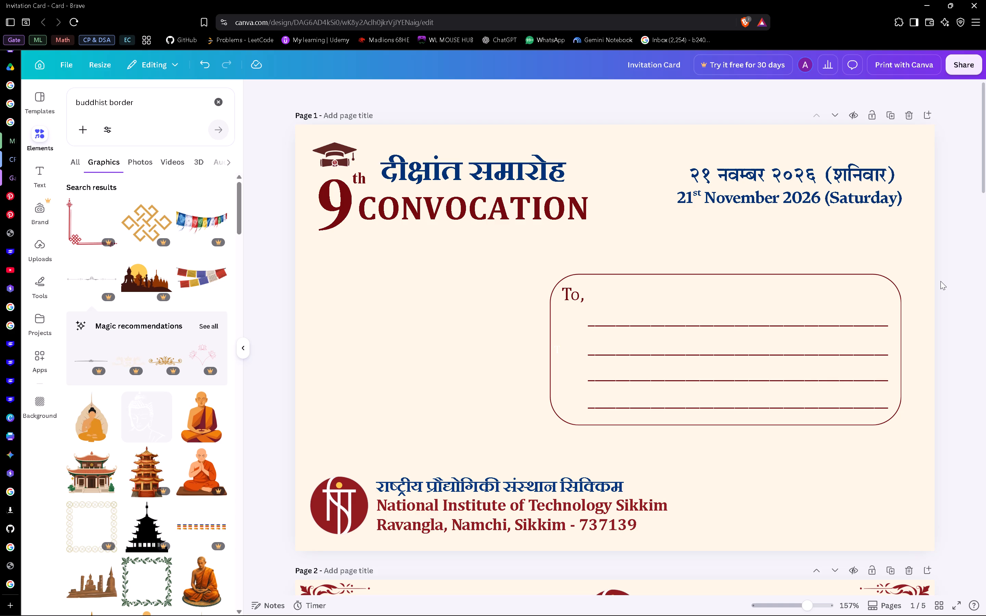
scroll(940, 281, "down", 3)
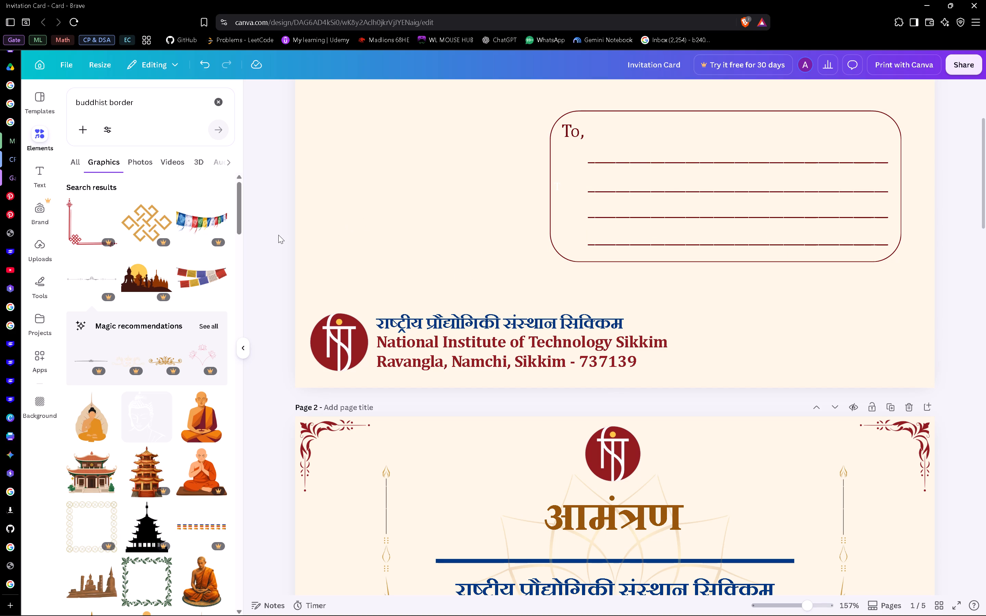
scroll(283, 198, "down", 9)
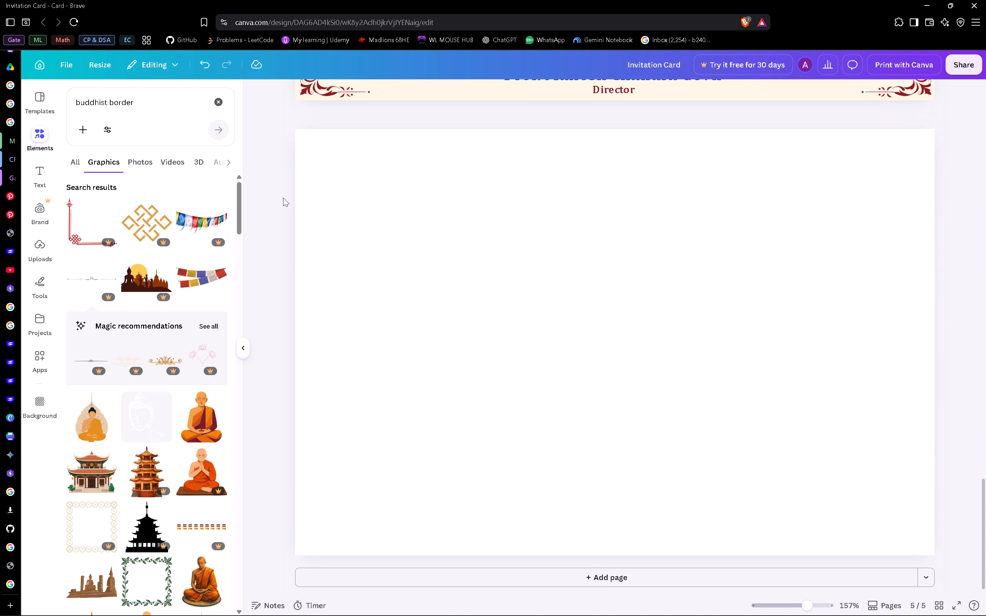
scroll(283, 198, "down", 1)
scroll(283, 198, "up", 10)
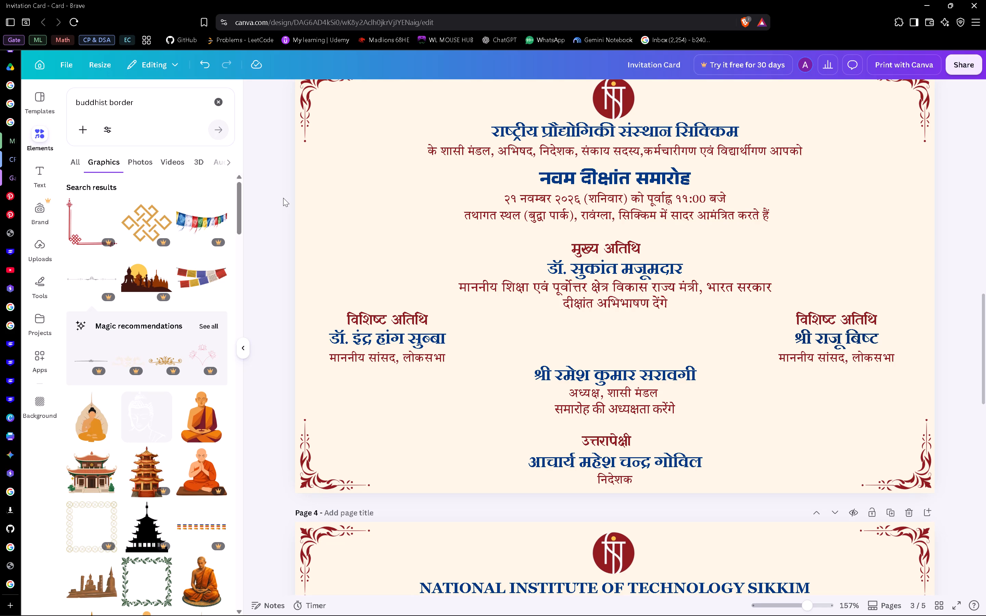
scroll(283, 198, "up", 4)
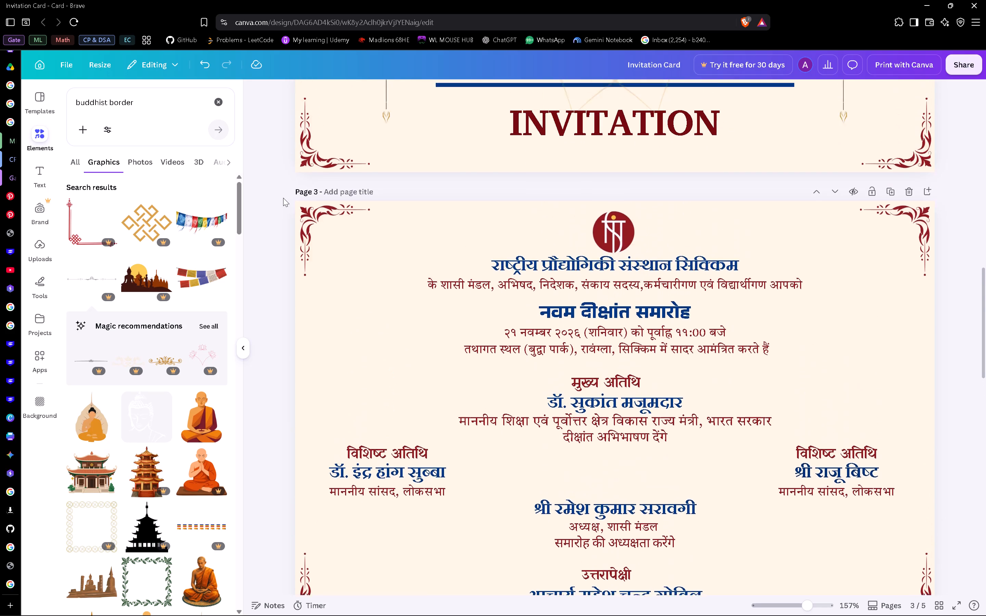
scroll(283, 198, "up", 9)
scroll(283, 198, "down", 5)
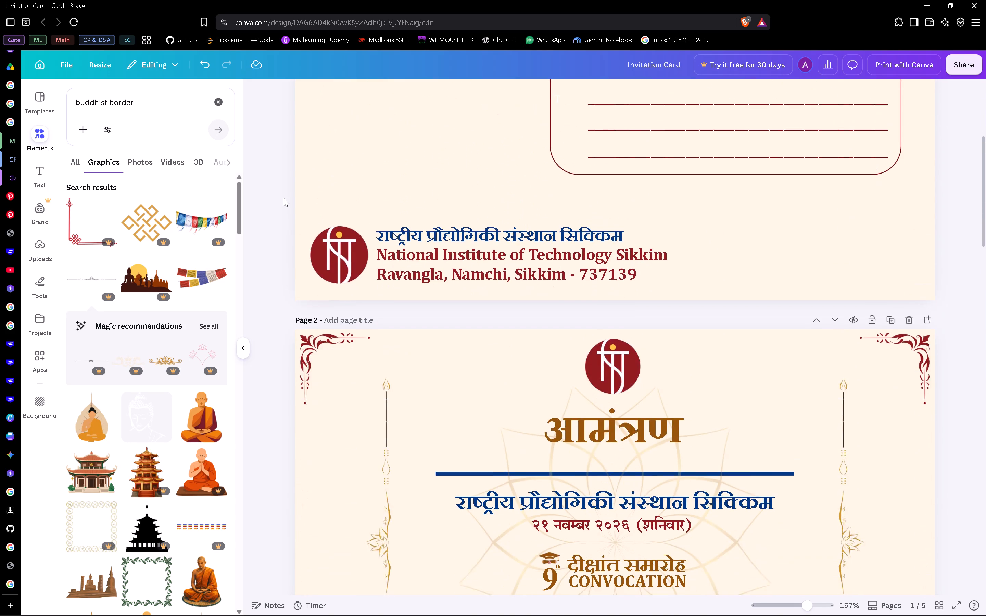
scroll(283, 198, "down", 10)
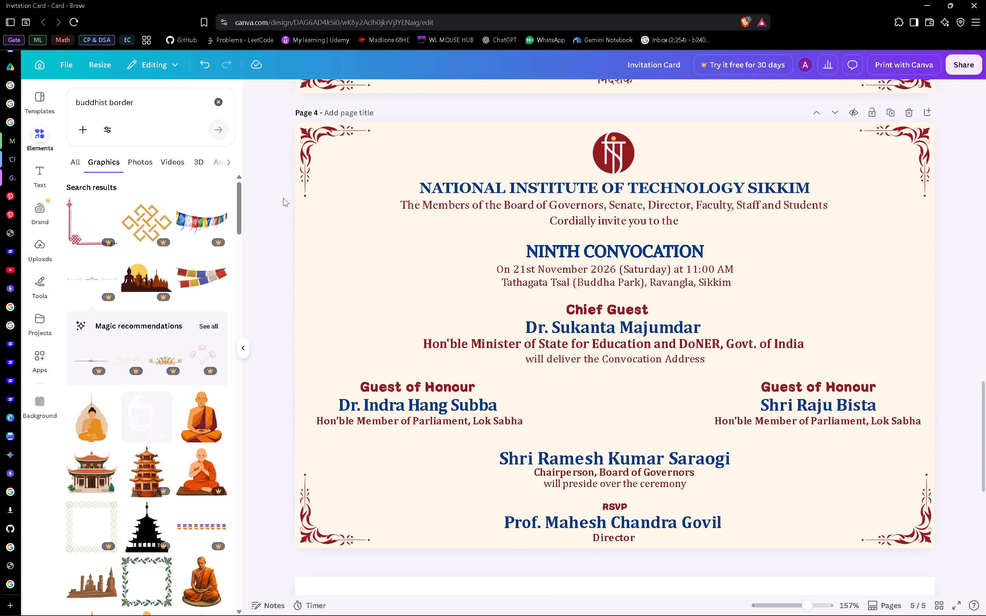
scroll(283, 198, "up", 11)
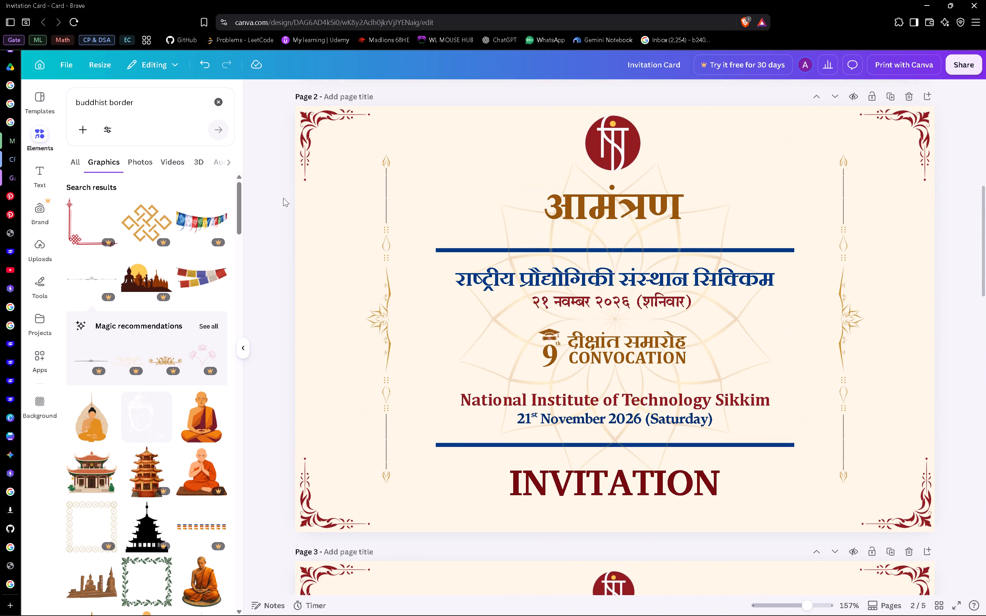
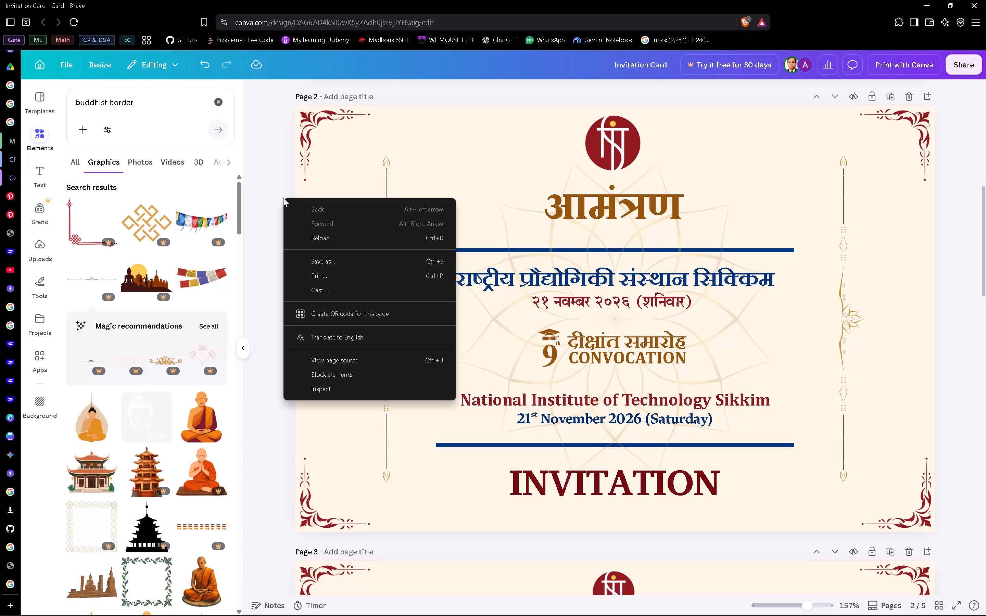
Undo the deletion of the two invitation versions with the half-mandala side ornaments and the scalloped lace borders.
left_click(264, 168)
scroll(568, 316, "down", 4)
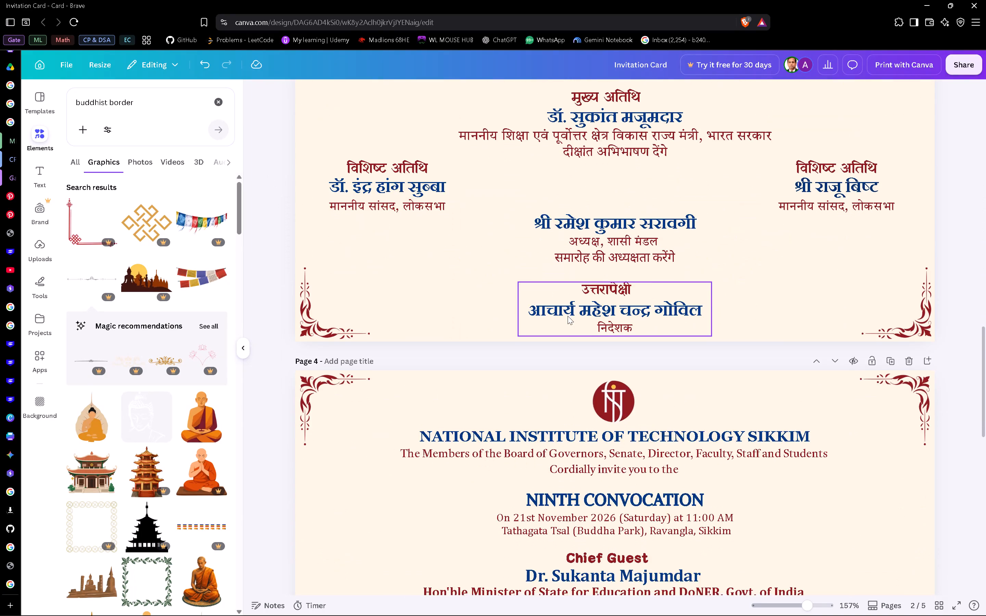
scroll(568, 316, "down", 7)
scroll(568, 316, "up", 12)
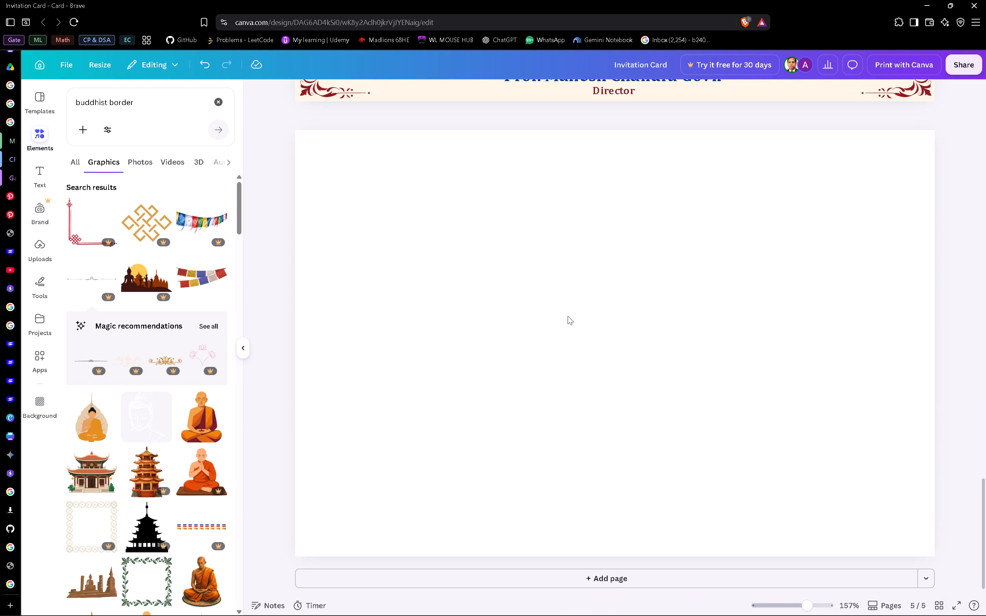
scroll(568, 316, "up", 12)
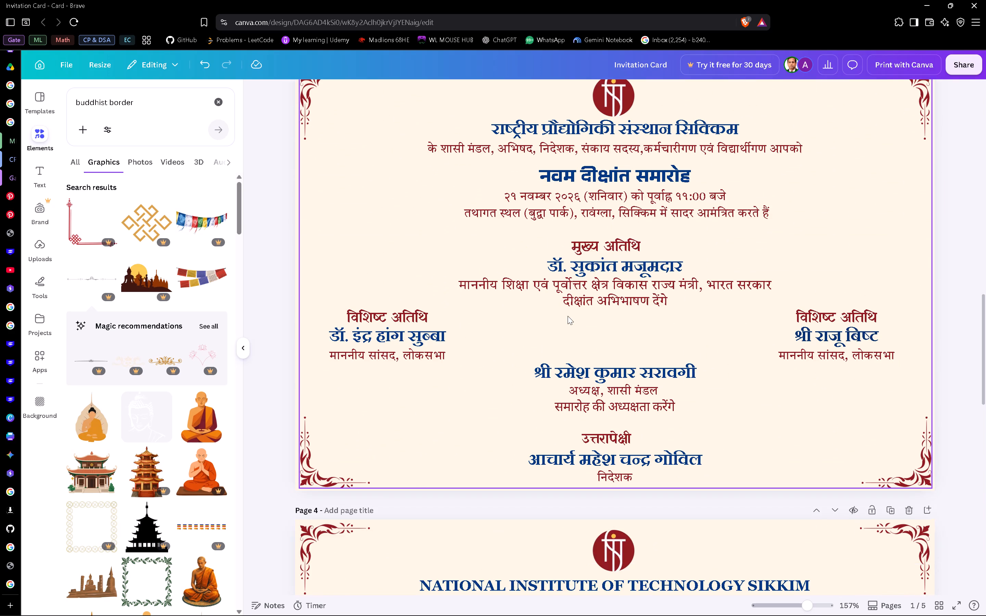
scroll(568, 316, "up", 1)
key("ctrl+z")
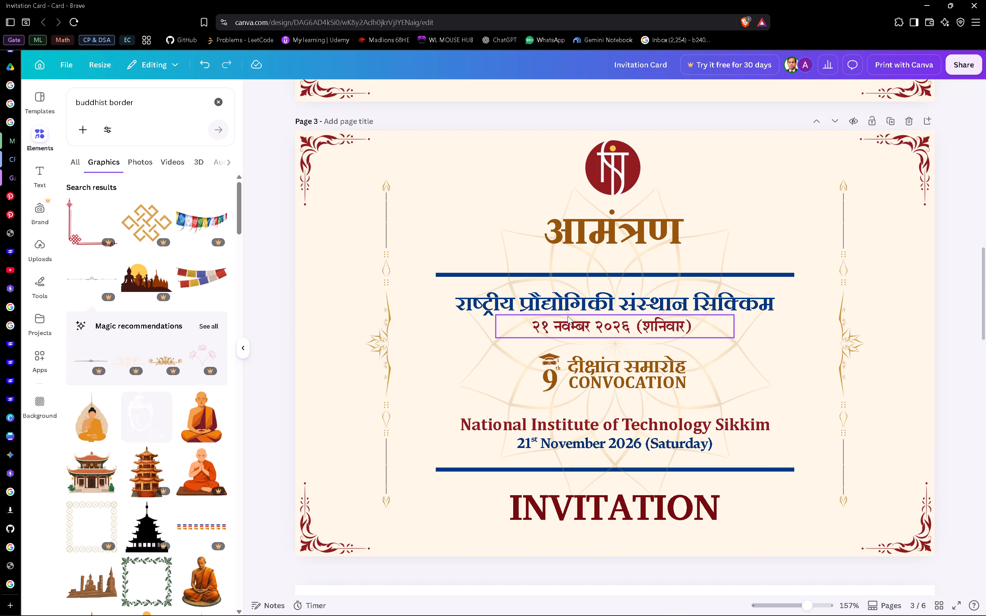
scroll(691, 345, "up", 5)
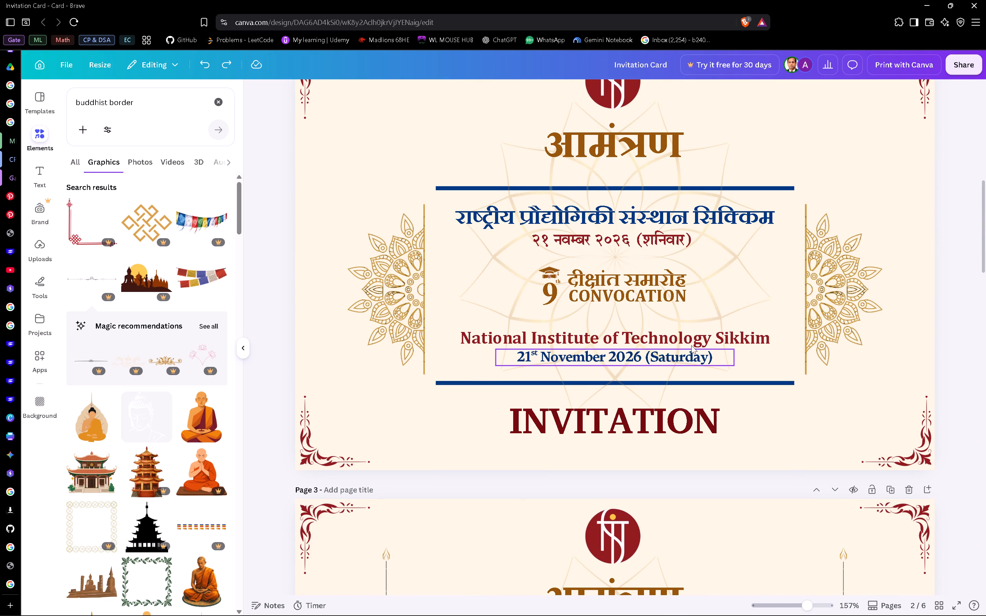
key("ctrl+z")
left_click(954, 222)
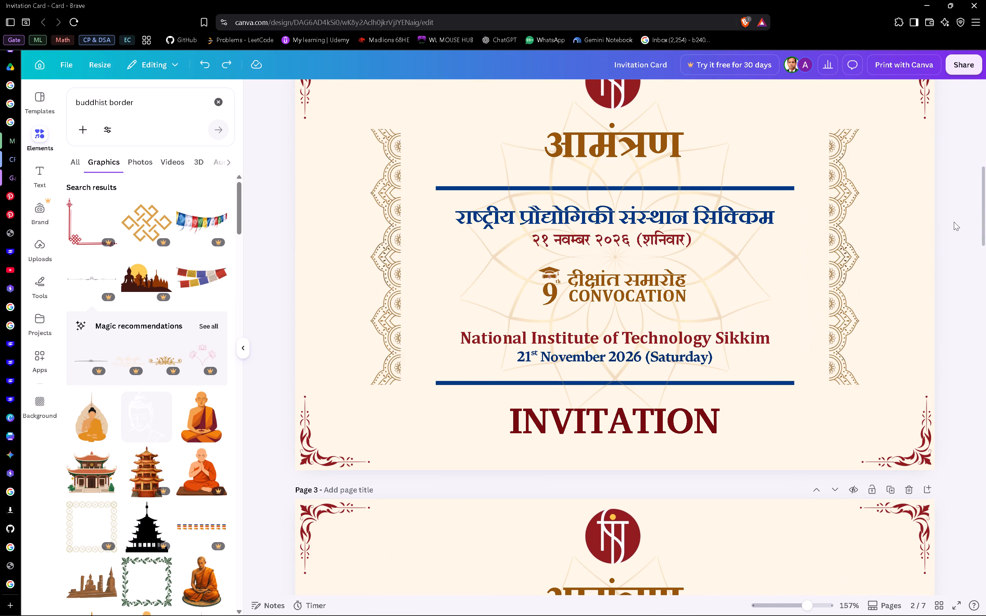
Compare the side decorations of the three invitation versions on pages 2, 3 and 4 and check the programme pages.
scroll(256, 251, "down", 9)
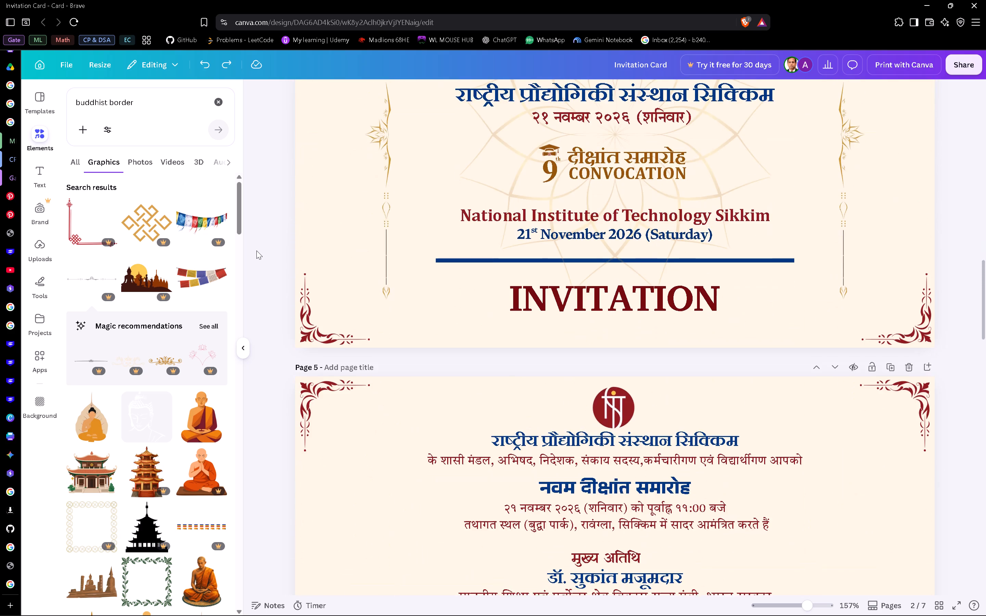
scroll(256, 251, "down", 10)
scroll(256, 251, "up", 7)
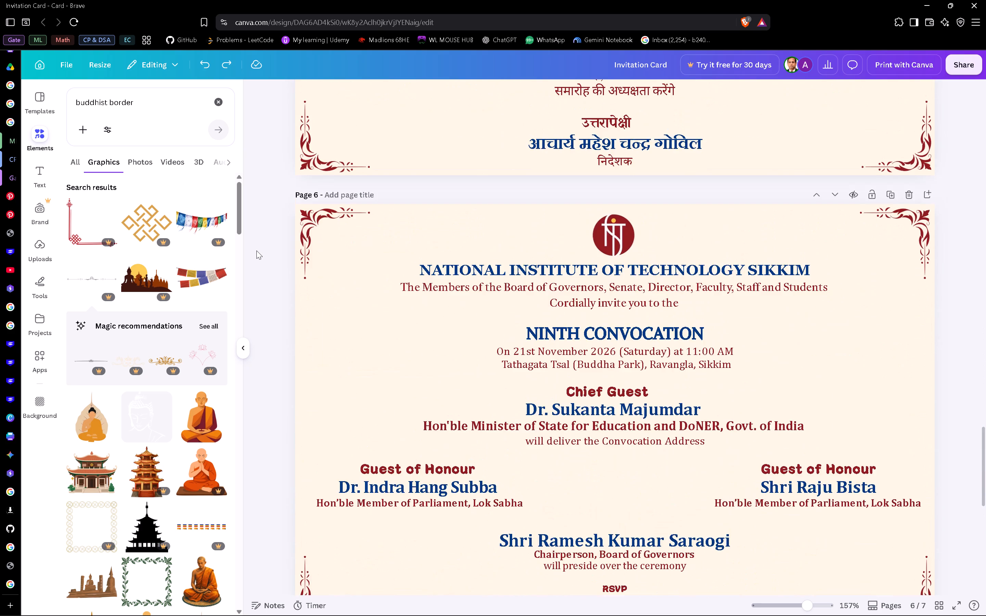
scroll(256, 251, "up", 5)
left_click(269, 200)
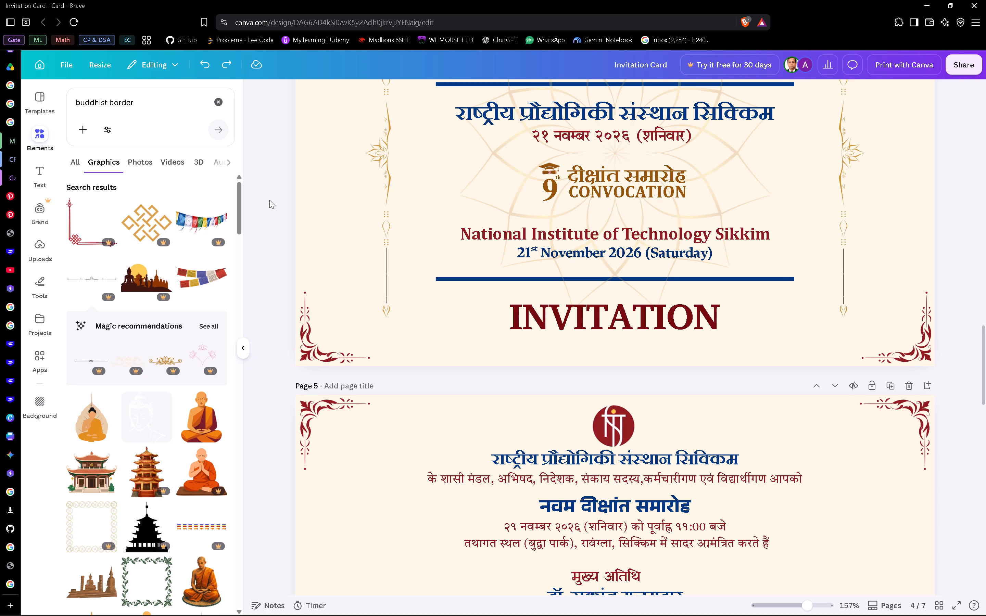
scroll(269, 200, "down", 4)
scroll(269, 200, "up", 5)
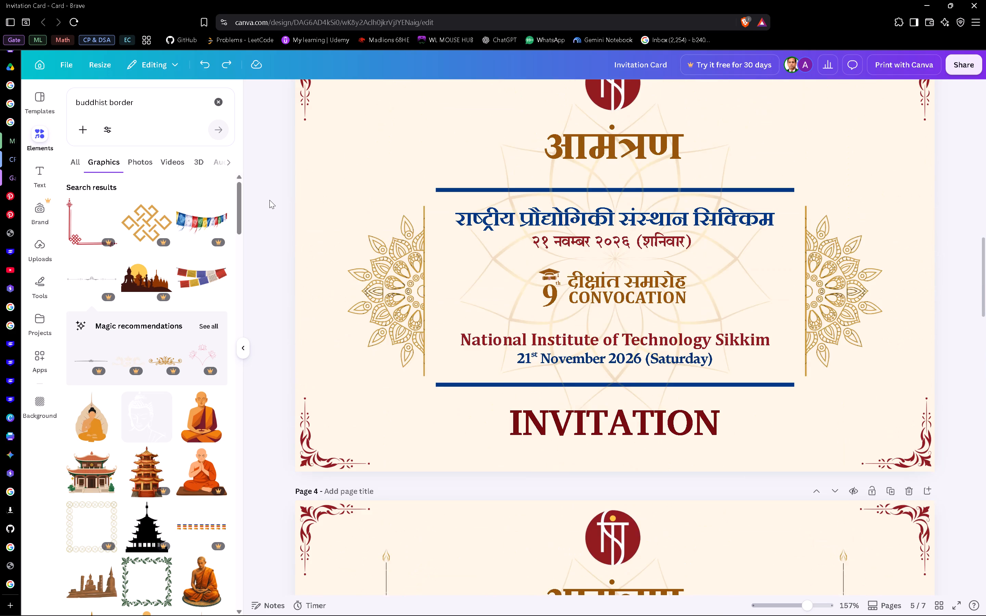
scroll(269, 200, "up", 8)
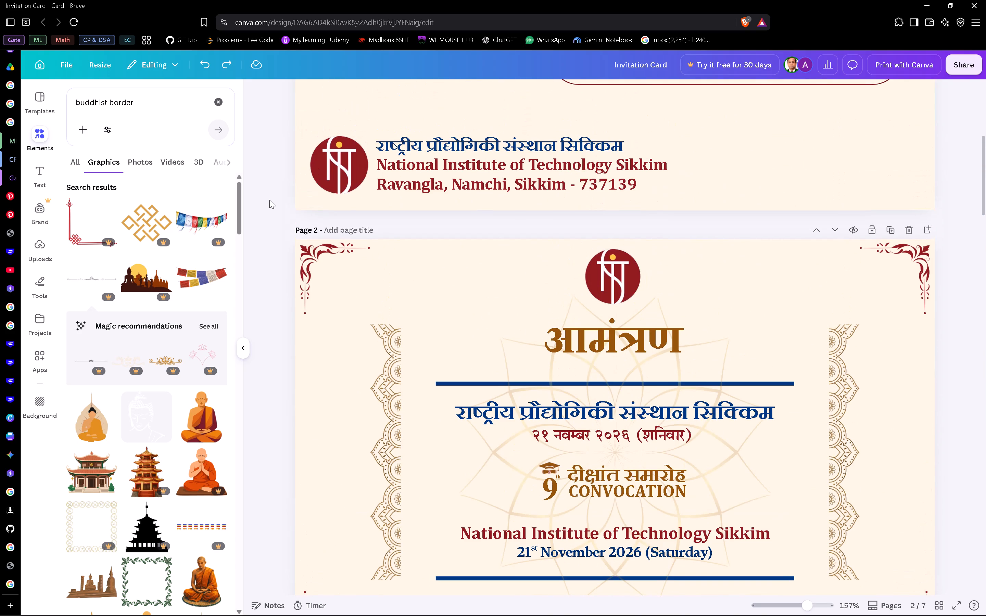
scroll(269, 200, "down", 1)
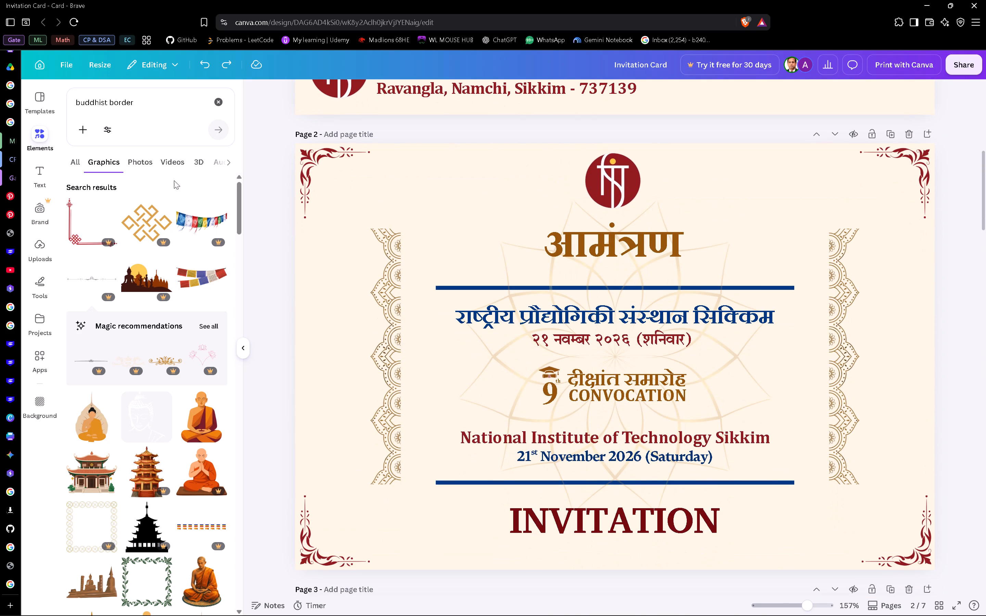
scroll(141, 324, "up", 7)
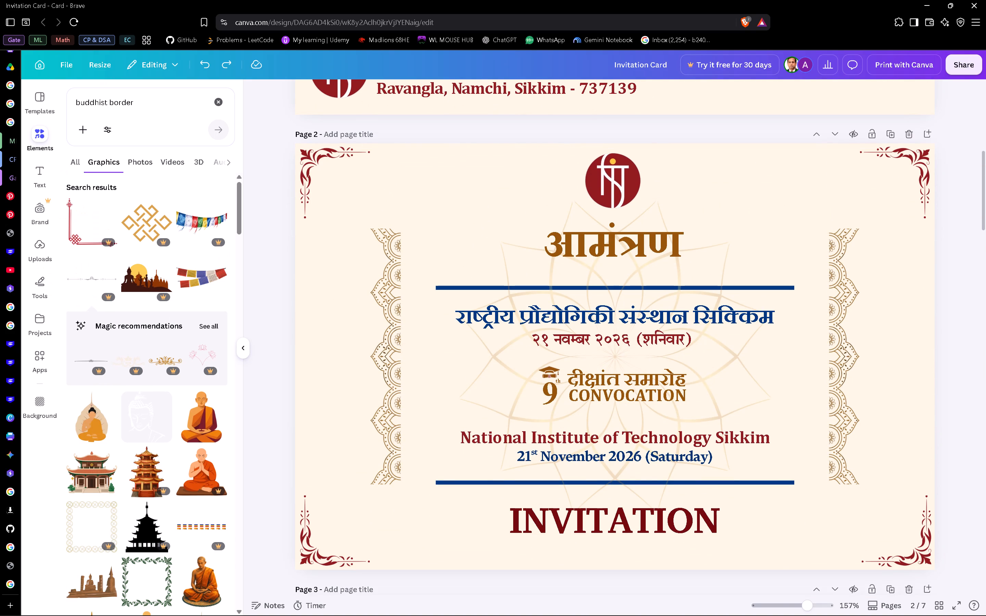
Search the graphics for "buddhist ring" and look through the results for a suitable ornament.
left_click(146, 104)
key("BackSpace")
key("BackSpace")
key("BackSpace")
key("BackSpace")
key("BackSpace")
key("BackSpace")
type("ring")
key("Return")
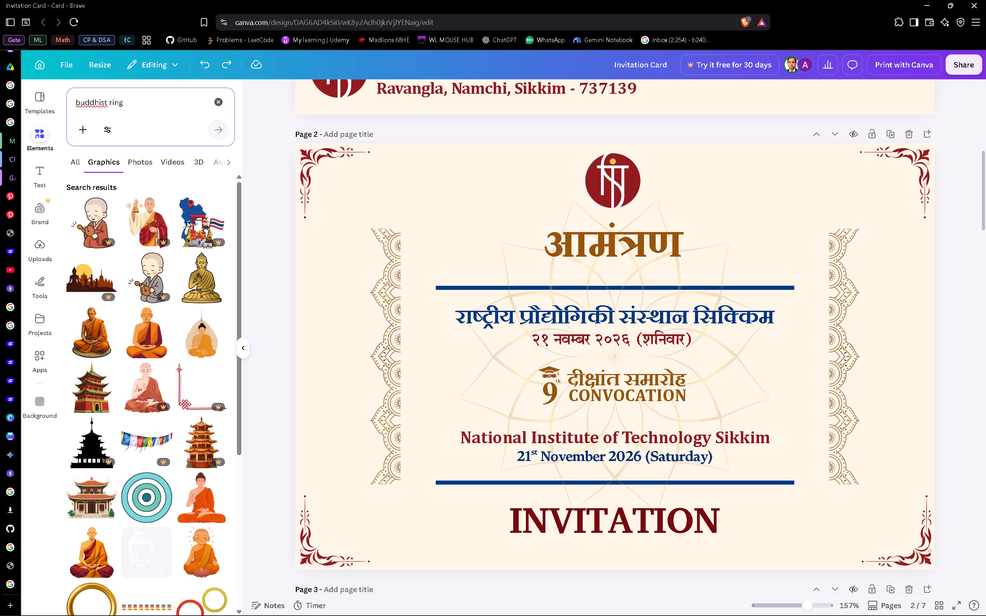
scroll(166, 386, "down", 5)
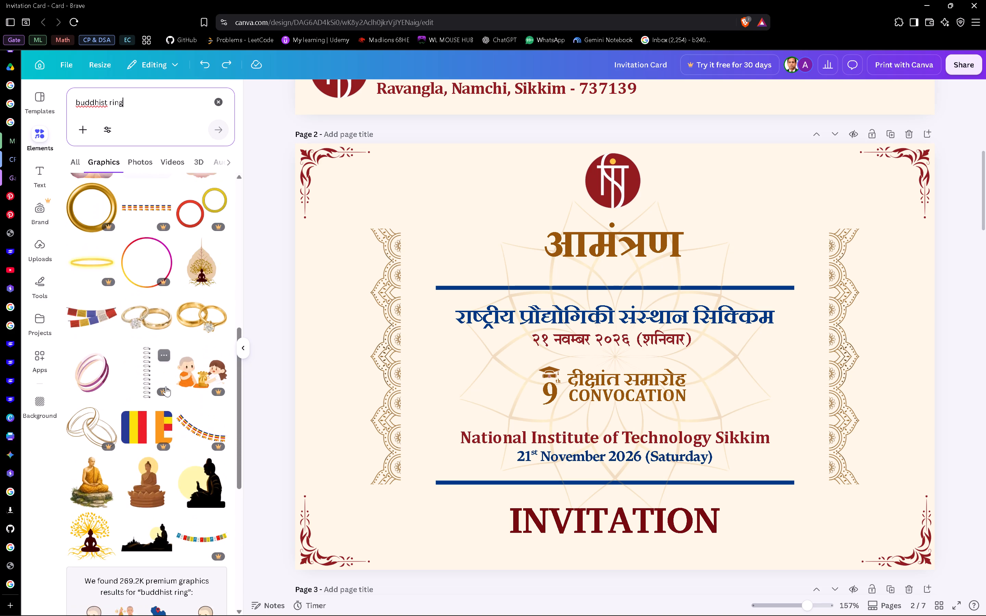
scroll(166, 386, "up", 10)
Search the graphics for "buddhist" and look through the results for a suitable ornament.
left_click(144, 101)
key("BackSpace")
key("BackSpace")
key("BackSpace")
key("BackSpace")
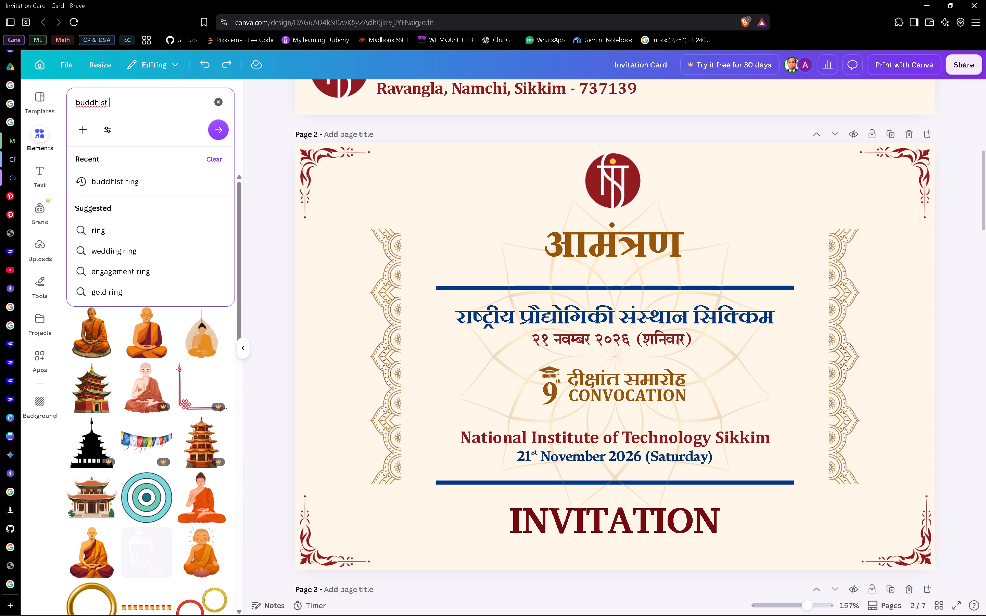
key("BackSpace")
key("Return")
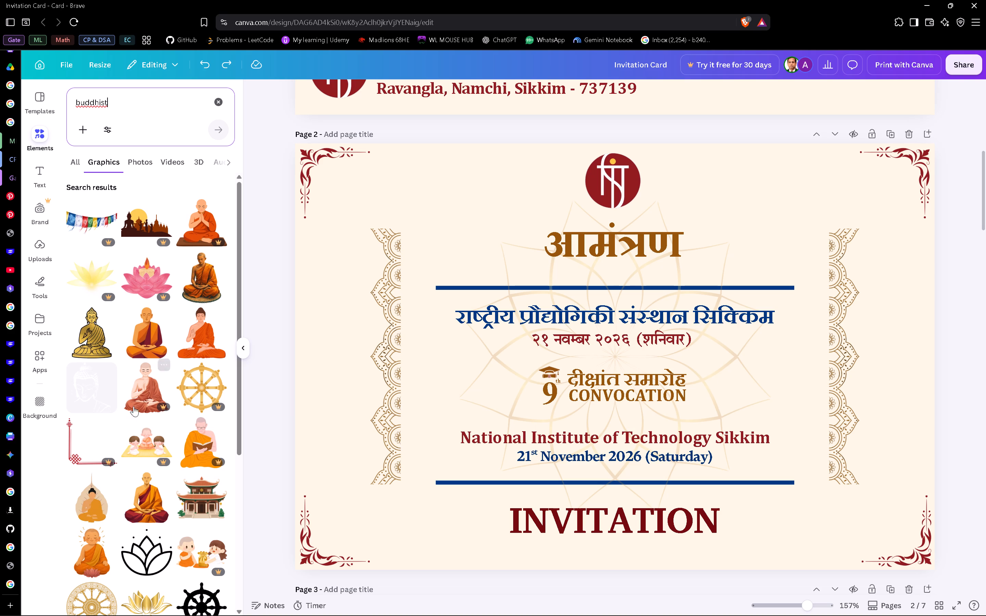
scroll(143, 429, "down", 3)
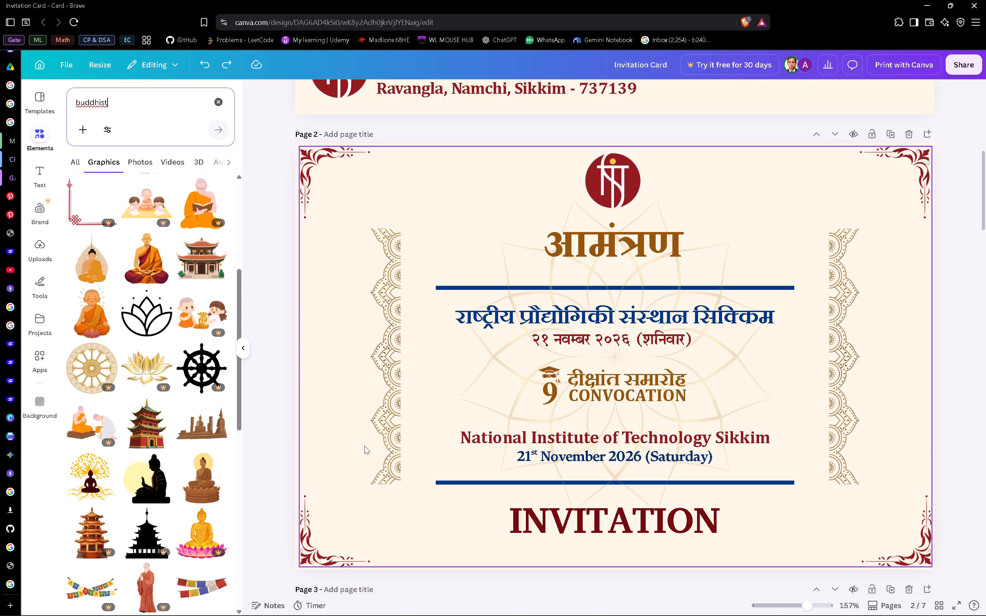